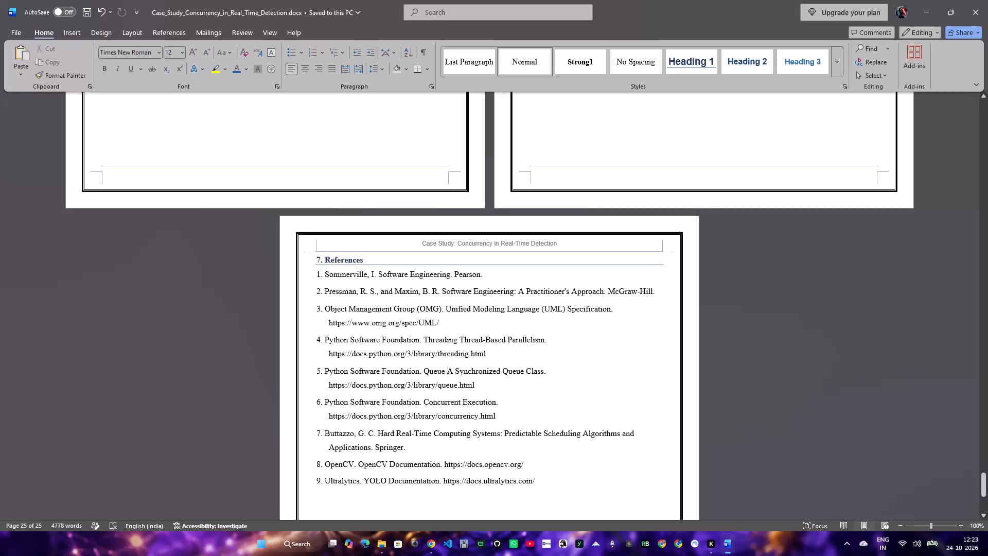
Replace the student's name under "Submitted by" on the cover page of the concurrency case study and save the document.
{"action": "scroll", "coordinate": [515, 438], "scroll_direction": "down", "scroll_amount": 2}
{"action": "scroll", "coordinate": [515, 439], "scroll_direction": "up", "scroll_amount": 20}
{"action": "scroll", "coordinate": [514, 437], "scroll_direction": "up", "scroll_amount": 2}
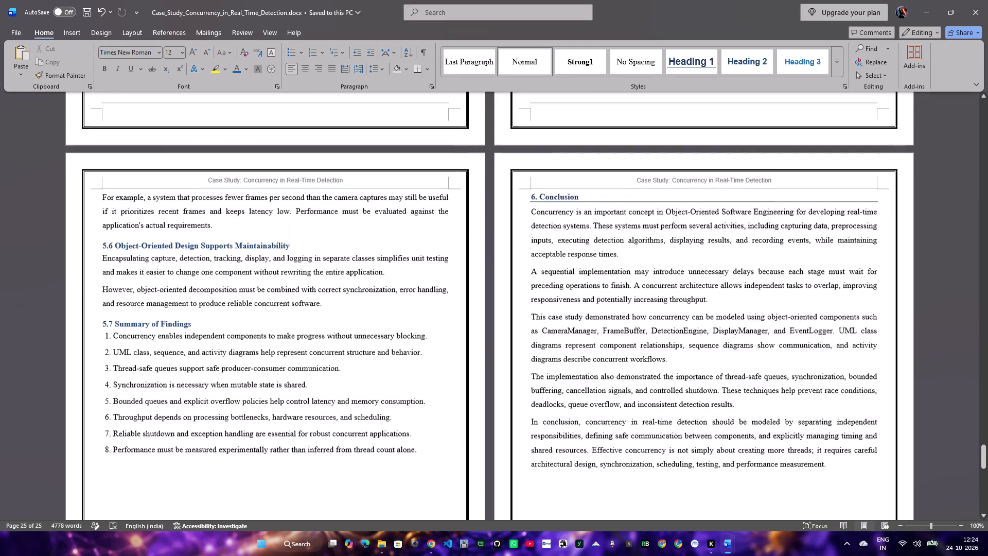
{"action": "scroll", "coordinate": [751, 199], "scroll_direction": "up", "scroll_amount": 20}
{"action": "scroll", "coordinate": [751, 199], "scroll_direction": "up", "scroll_amount": 11}
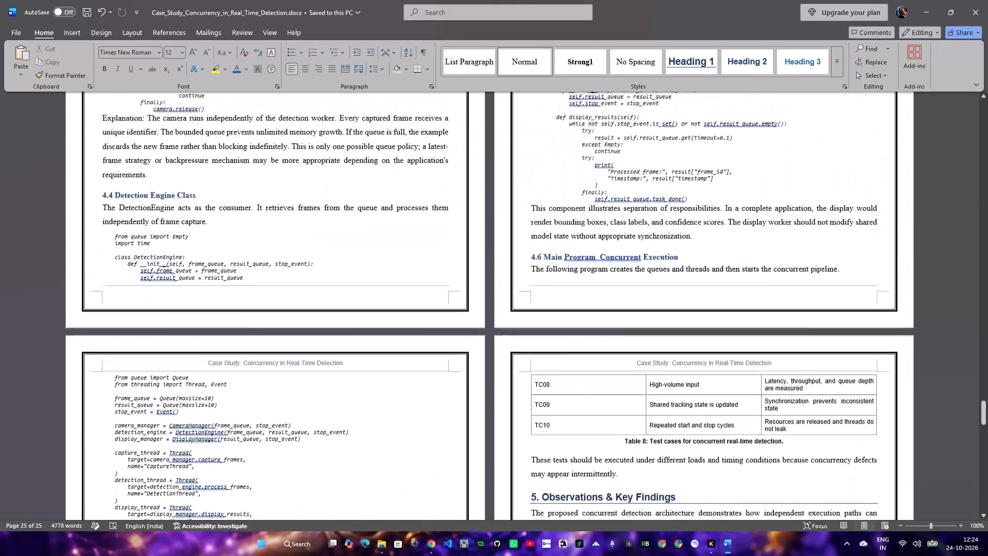
{"action": "middle_click", "coordinate": [449, 187]}
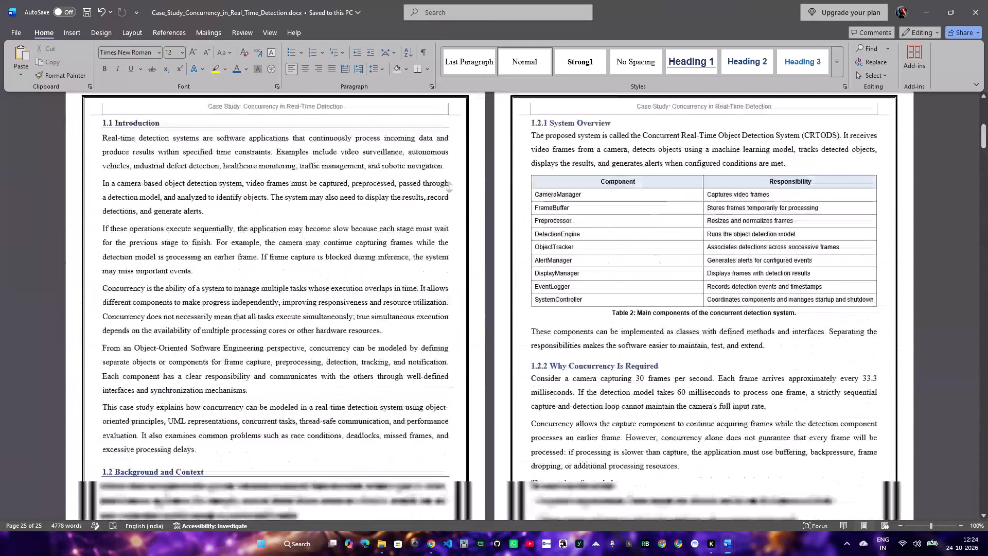
{"action": "left_click", "coordinate": [389, 211]}
{"action": "scroll", "coordinate": [397, 230], "scroll_direction": "down", "scroll_amount": 5}
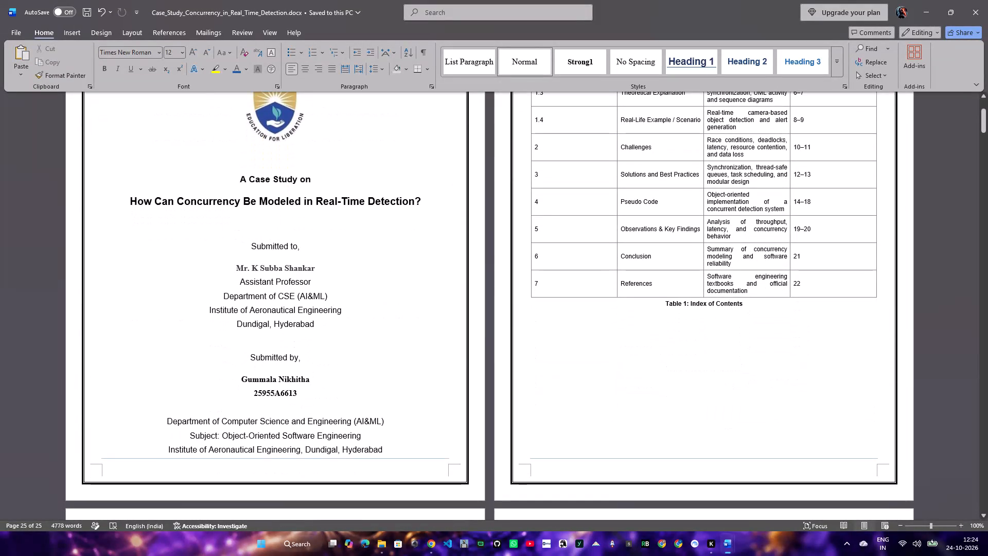
{"action": "left_click", "coordinate": [304, 391]}
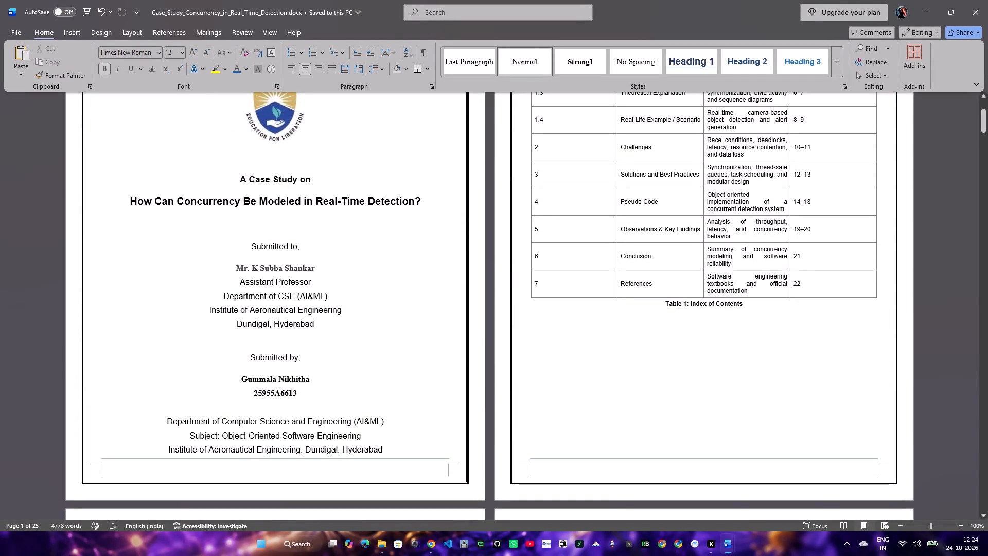
{"action": "left_click_drag", "start_coordinate": [321, 379], "coordinate": [250, 379]}
{"action": "key", "text": "BackSpace"}
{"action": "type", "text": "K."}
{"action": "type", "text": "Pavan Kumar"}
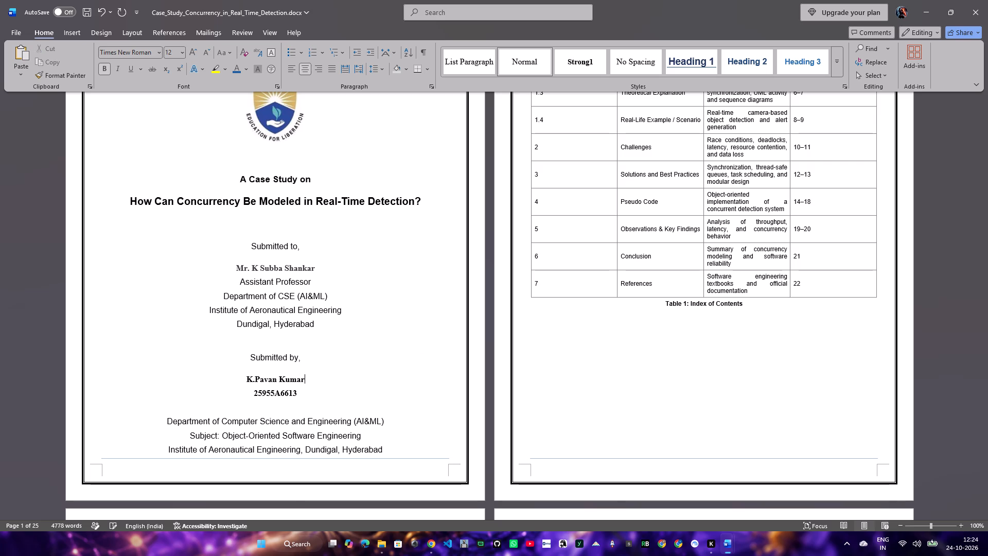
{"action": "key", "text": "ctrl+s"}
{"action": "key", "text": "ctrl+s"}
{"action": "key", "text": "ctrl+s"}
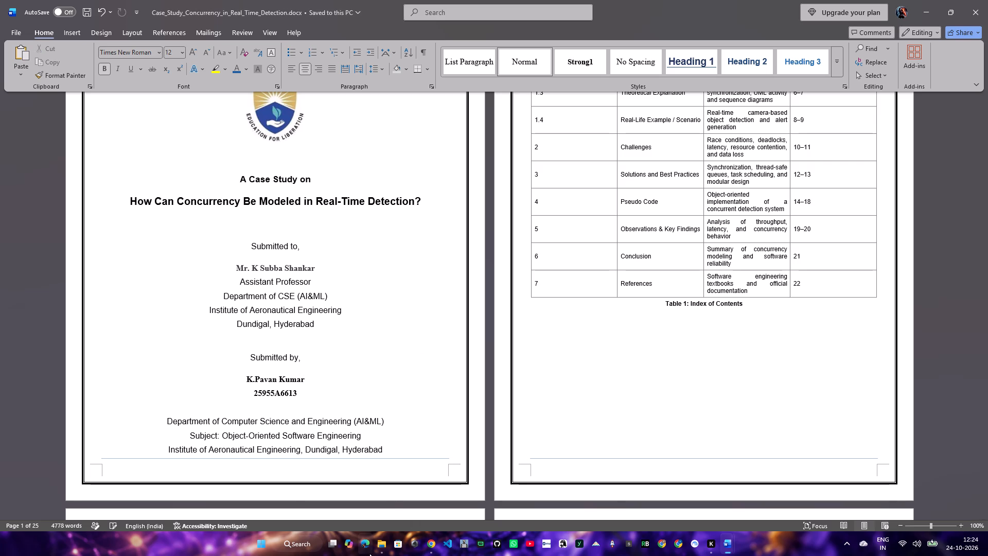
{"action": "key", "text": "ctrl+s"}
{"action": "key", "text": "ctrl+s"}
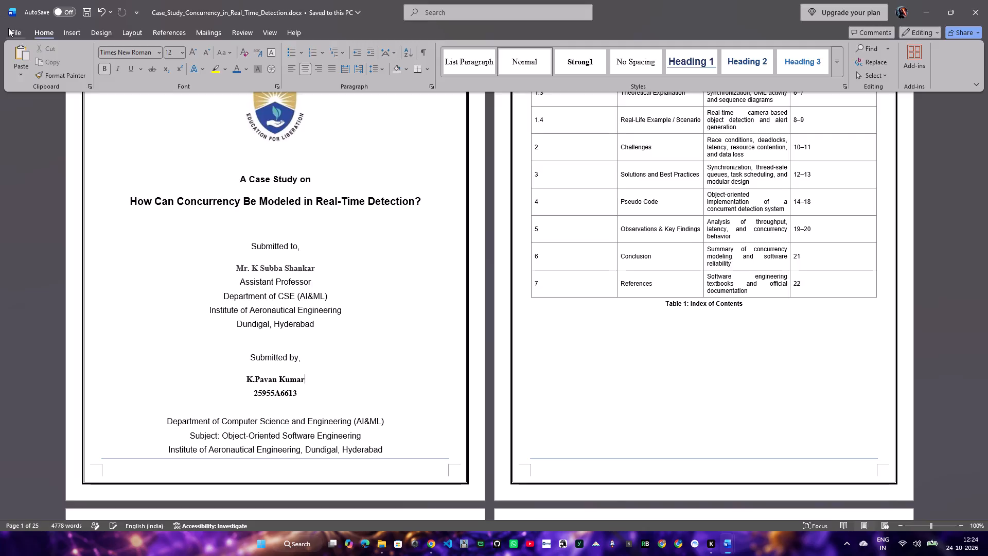
Save a copy of Case_Study_Concurrency_in_Real_Time_Detection.docx in the AAt1 folder inside aat1ddocuments, keeping its file name.
{"action": "left_click", "coordinate": [8, 28]}
{"action": "left_click", "coordinate": [55, 194]}
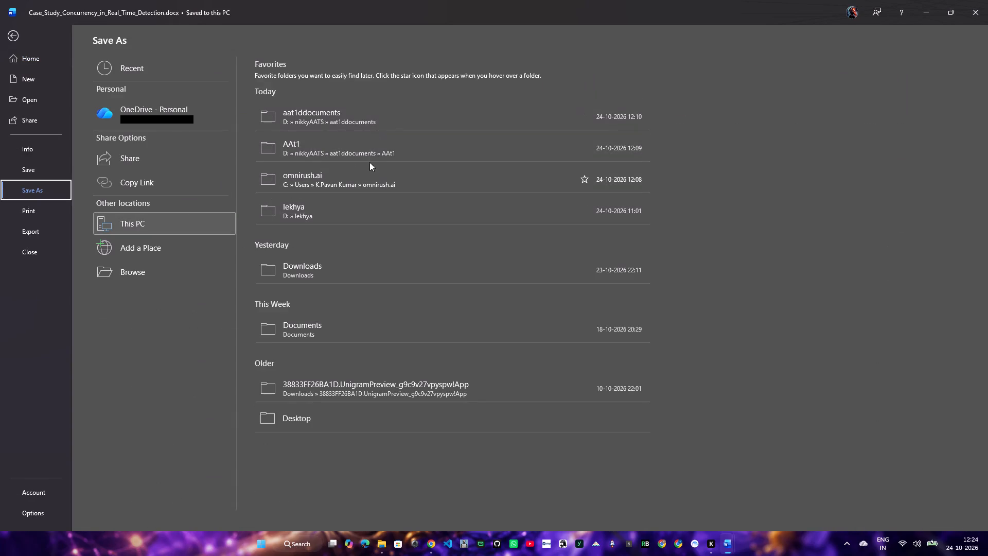
{"action": "left_click", "coordinate": [382, 153]}
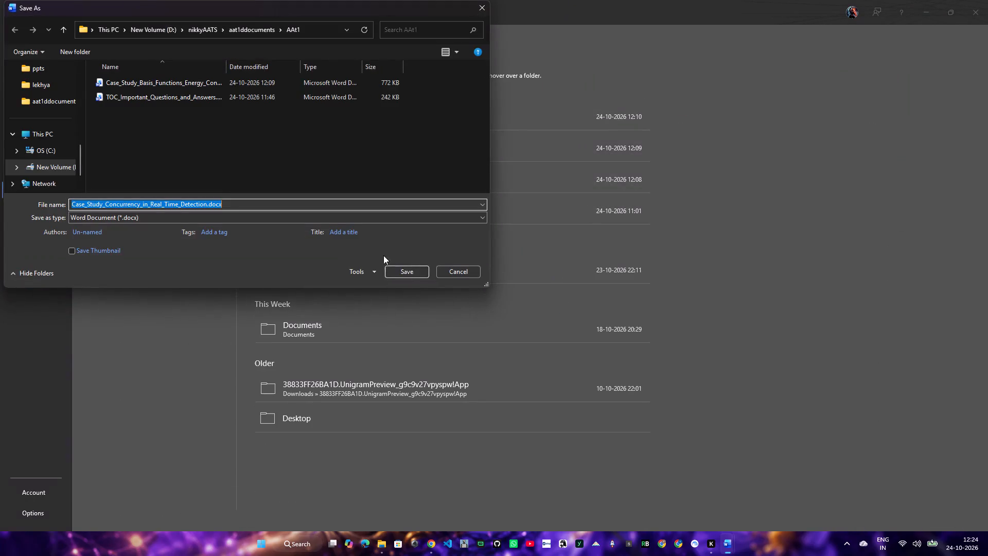
{"action": "left_click", "coordinate": [407, 274]}
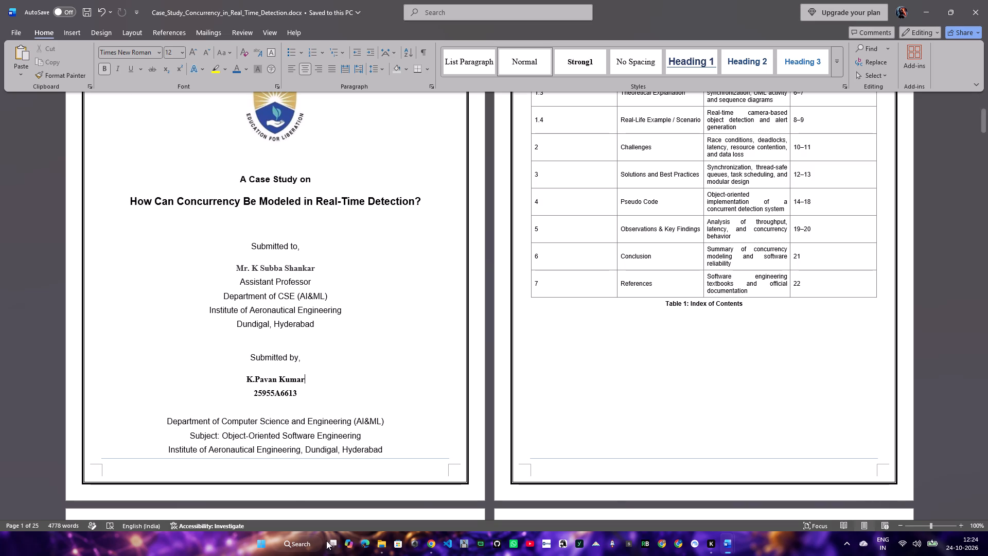
Check the cover page details of Case_Study_Image_Classification_SVM_RBF_Kernel.docx from D: > nikkyAATS > aat1ddocuments, and close the open case study documents.
{"action": "left_click", "coordinate": [380, 546]}
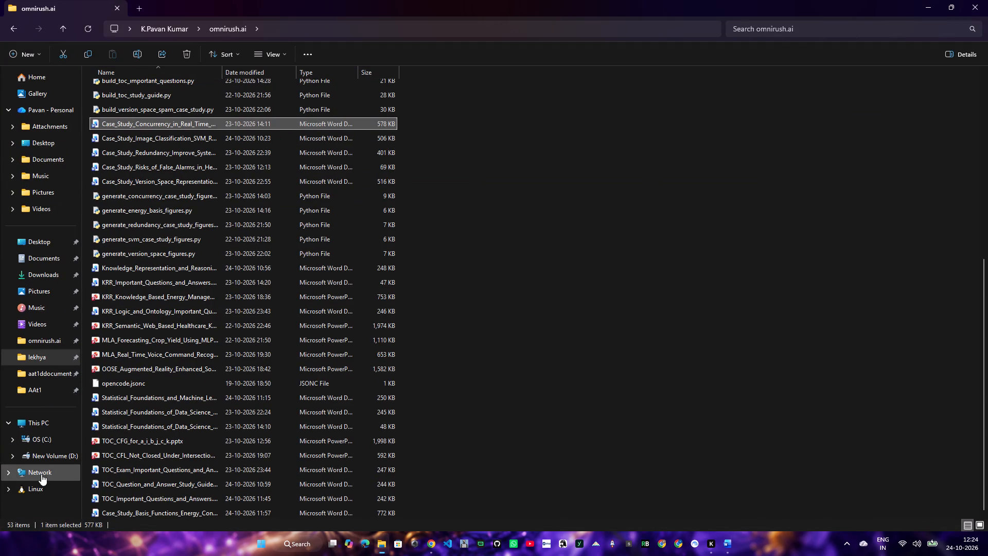
{"action": "left_click", "coordinate": [45, 462]}
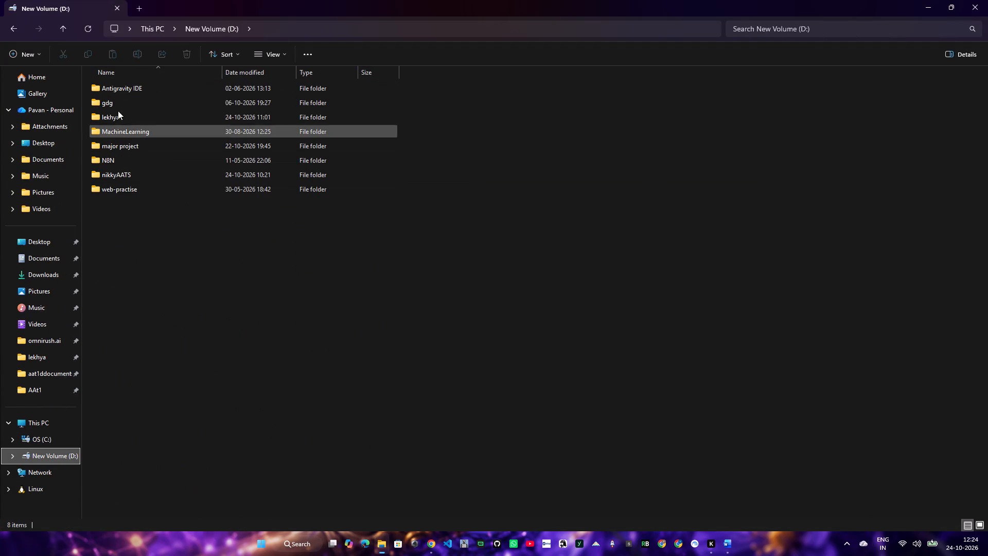
{"action": "double_click", "coordinate": [122, 177]}
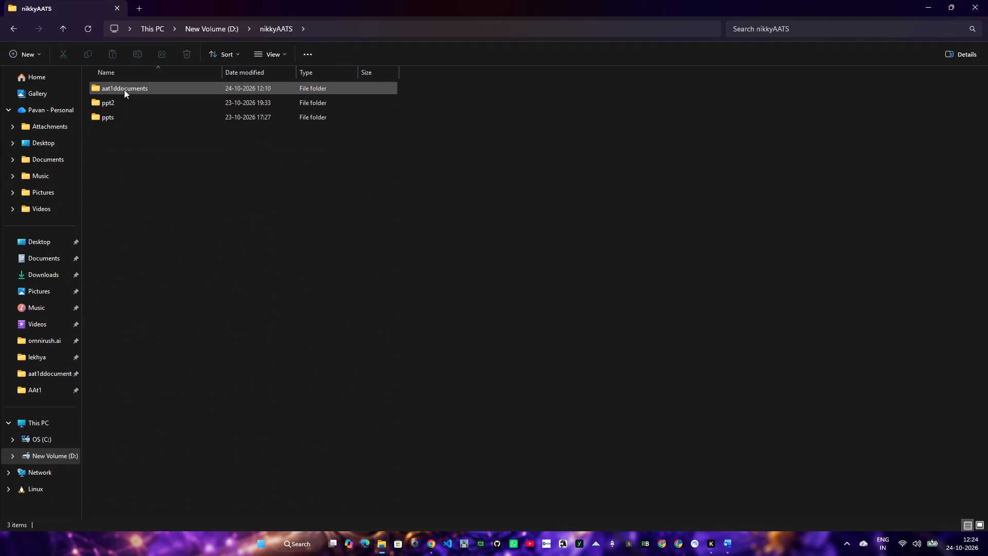
{"action": "double_click", "coordinate": [122, 86]}
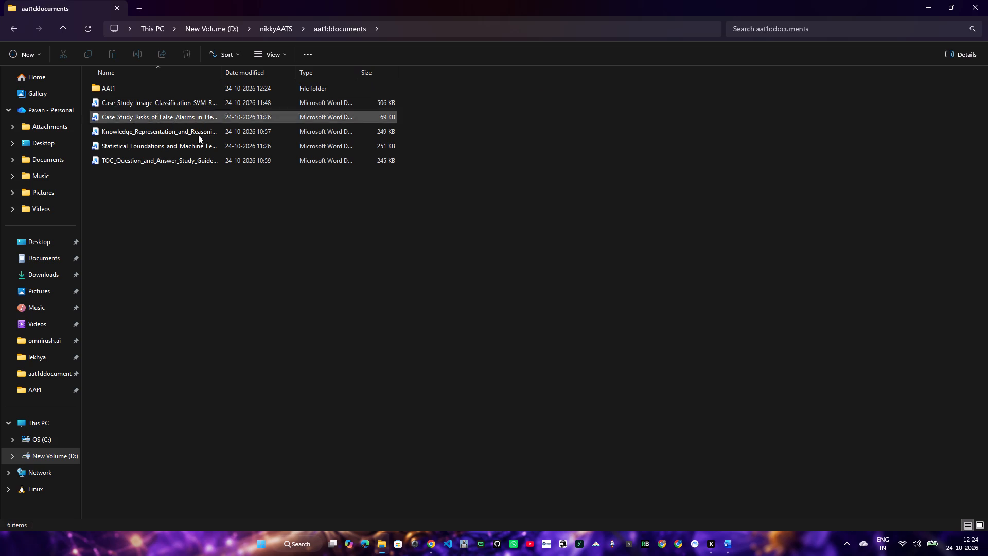
{"action": "double_click", "coordinate": [196, 107]}
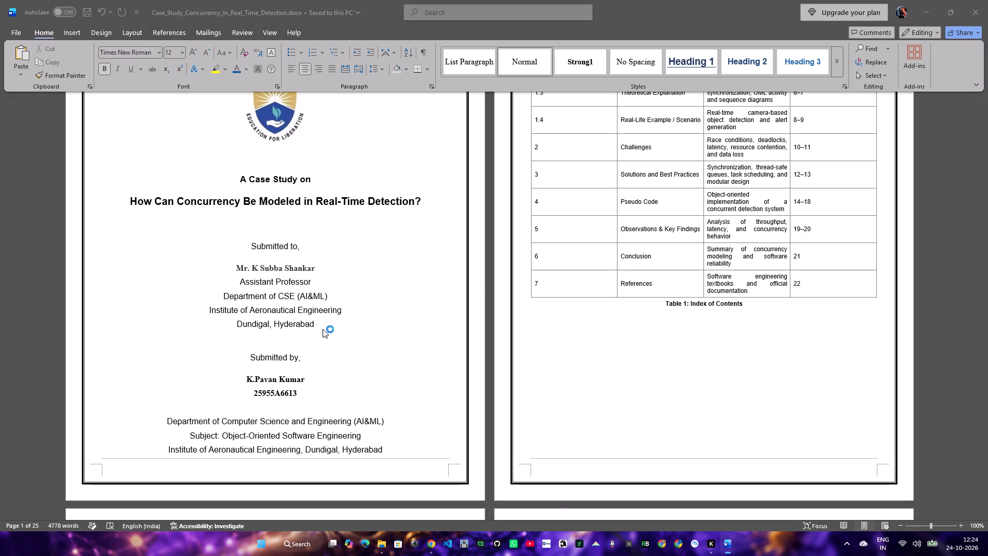
{"action": "scroll", "coordinate": [327, 397], "scroll_direction": "down", "scroll_amount": 6}
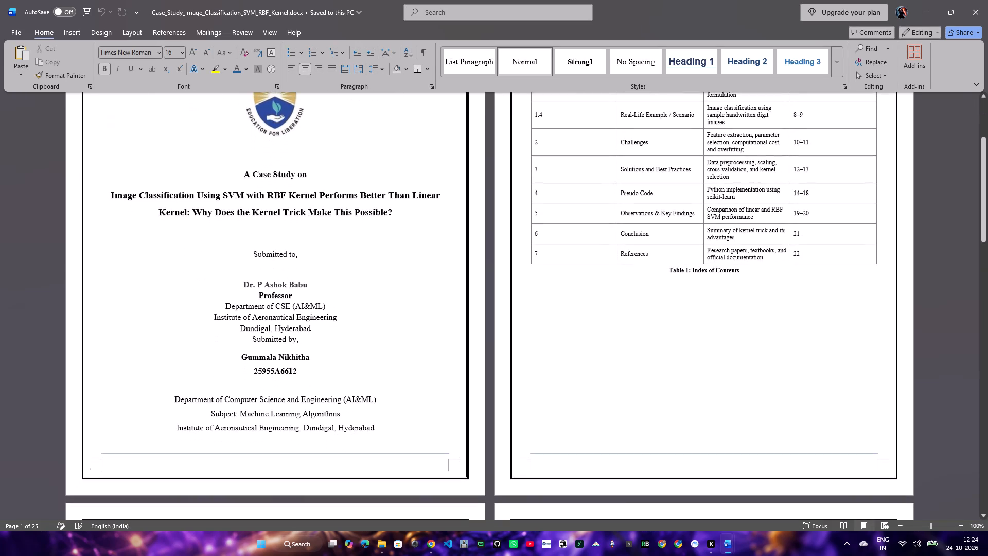
{"action": "left_click", "coordinate": [987, 2]}
{"action": "left_click", "coordinate": [987, 0]}
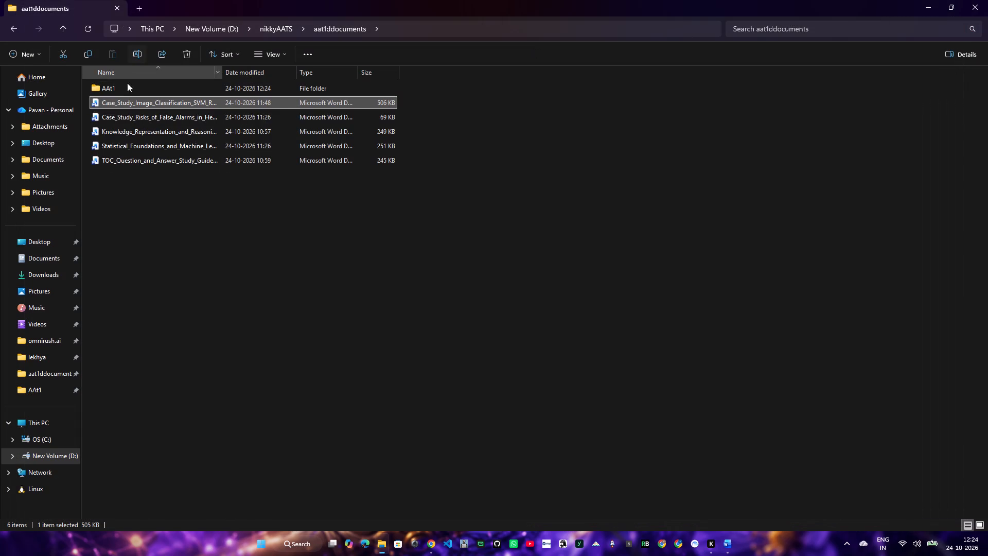
Set the roll number's last digit to 2 on the cover page of Case_Study_Risks_of_False_Alarms_in_Healthcare_Software.docx, then save and close it.
{"action": "double_click", "coordinate": [126, 119]}
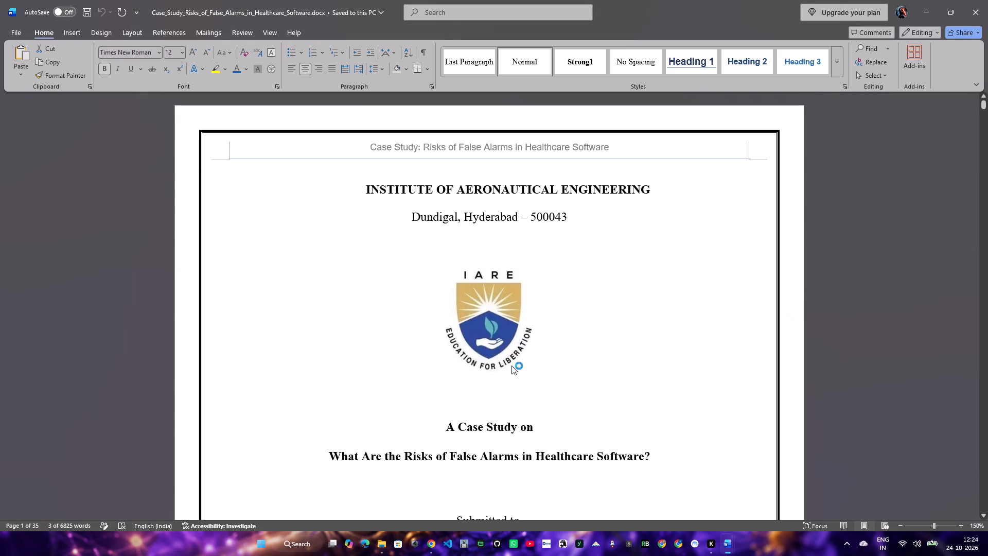
{"action": "scroll", "coordinate": [511, 380], "scroll_direction": "down", "scroll_amount": 9}
{"action": "scroll", "coordinate": [522, 451], "scroll_direction": "down", "scroll_amount": 4}
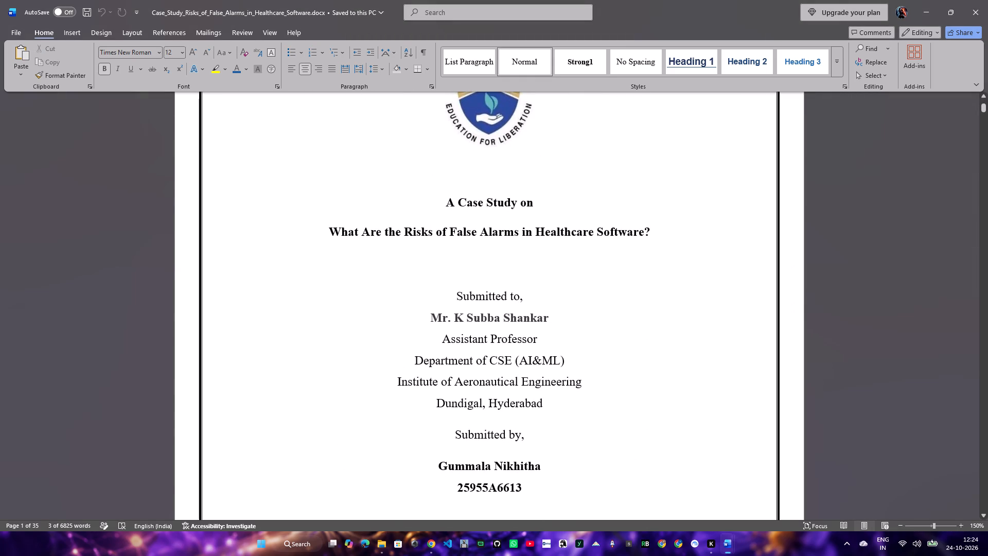
{"action": "left_click", "coordinate": [523, 482]}
{"action": "key", "text": "BackSpace"}
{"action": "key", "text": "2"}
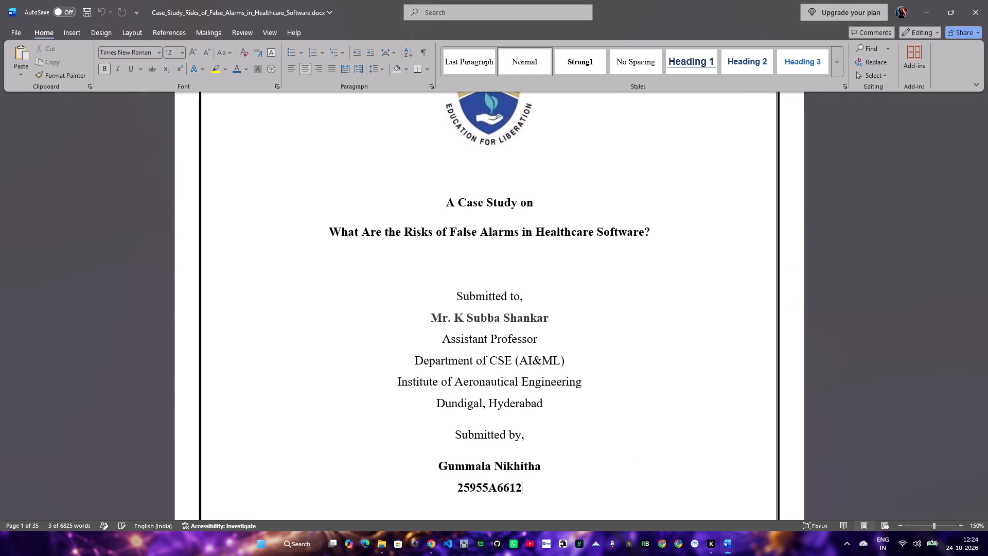
{"action": "key", "text": "ctrl+s"}
{"action": "key", "text": "ctrl+s"}
{"action": "left_click", "coordinate": [987, 0]}
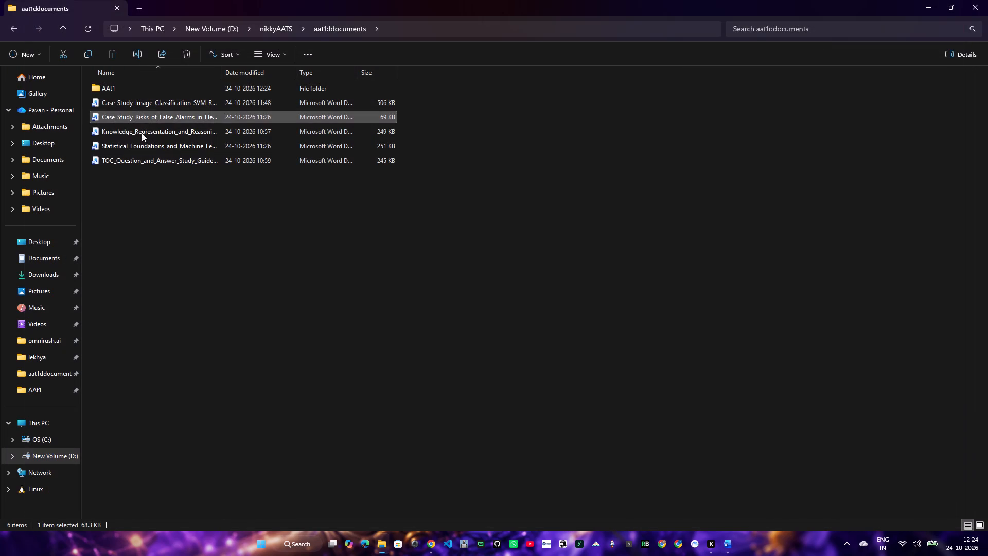
Examine the opening report pages and student details page of Knowledge_Representation_and_Reasoning_Study_Guide.docx, then minimize its window.
{"action": "double_click", "coordinate": [179, 133]}
{"action": "scroll", "coordinate": [487, 270], "scroll_direction": "down", "scroll_amount": 12}
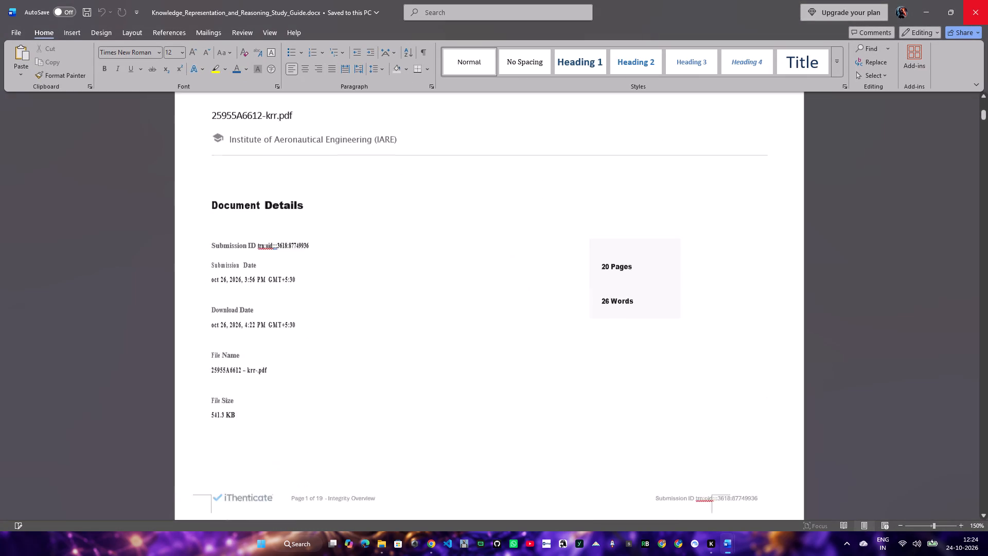
{"action": "scroll", "coordinate": [482, 291], "scroll_direction": "up", "scroll_amount": 7}
{"action": "scroll", "coordinate": [482, 292], "scroll_direction": "down", "scroll_amount": 9}
{"action": "scroll", "coordinate": [482, 292], "scroll_direction": "up", "scroll_amount": 5}
{"action": "scroll", "coordinate": [482, 292], "scroll_direction": "down", "scroll_amount": 7}
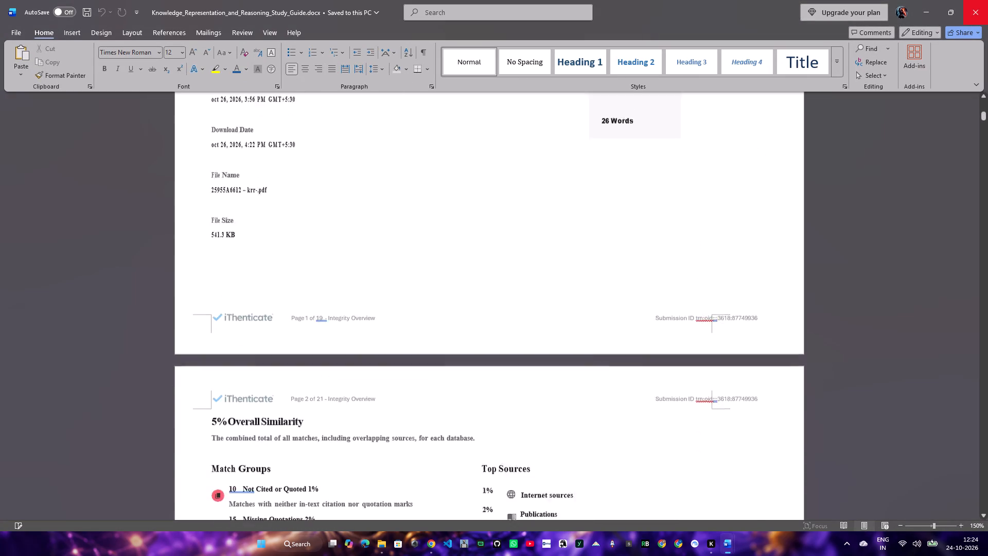
{"action": "scroll", "coordinate": [482, 292], "scroll_direction": "down", "scroll_amount": 20}
{"action": "scroll", "coordinate": [482, 292], "scroll_direction": "down", "scroll_amount": 10}
{"action": "scroll", "coordinate": [481, 297], "scroll_direction": "down", "scroll_amount": 14}
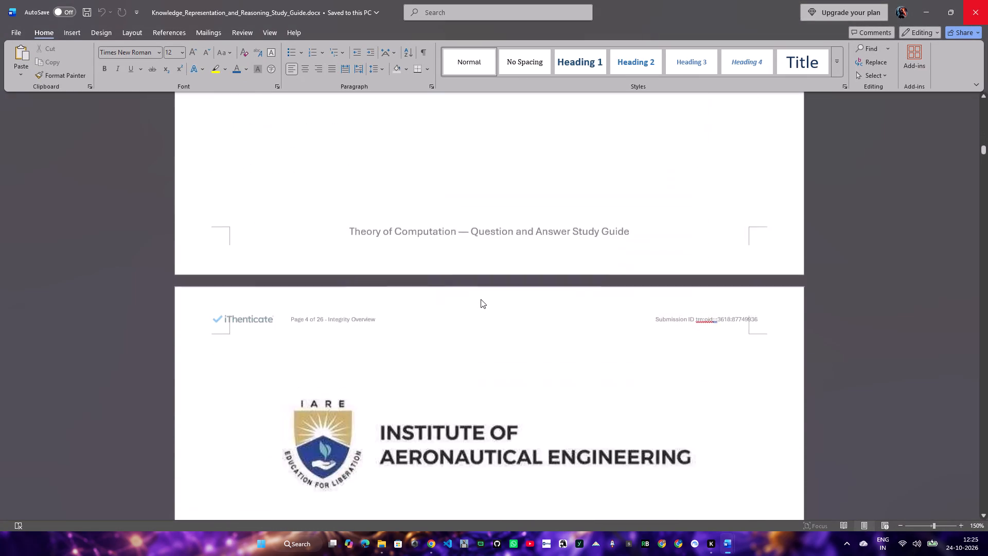
{"action": "scroll", "coordinate": [481, 299], "scroll_direction": "down", "scroll_amount": 12}
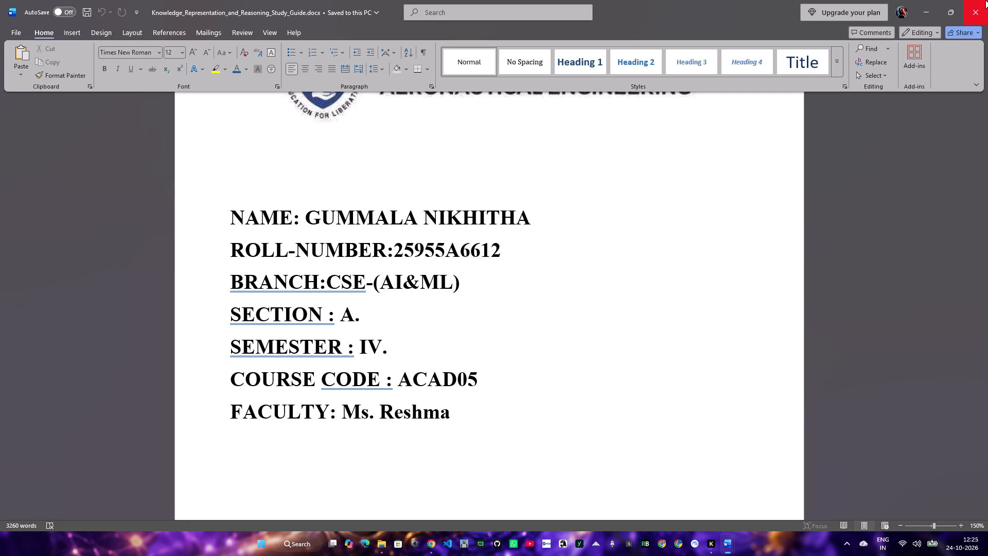
{"action": "left_click", "coordinate": [931, 6]}
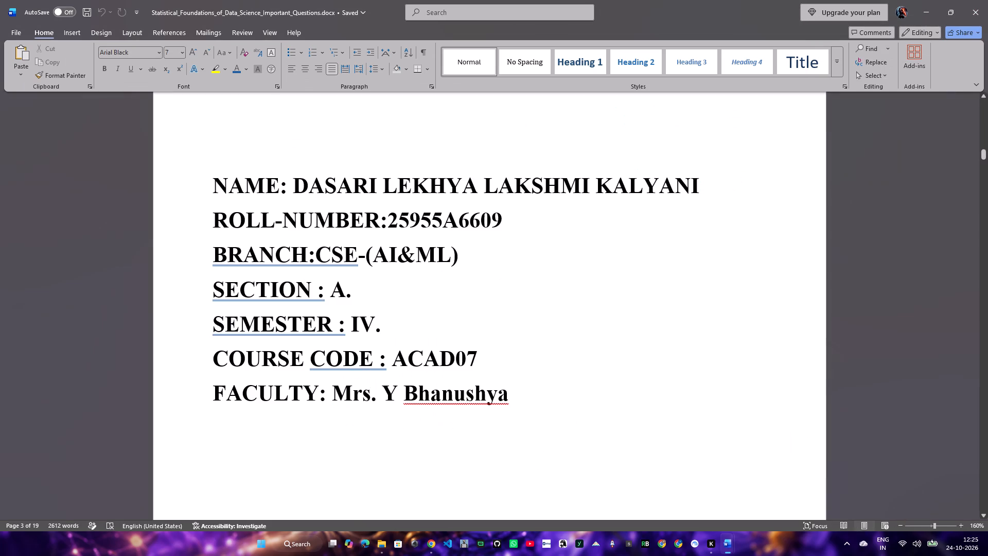
Close the Statistical_Foundations_of_Data_Science_Important_Questions.docx document.
{"action": "left_click", "coordinate": [987, 0]}
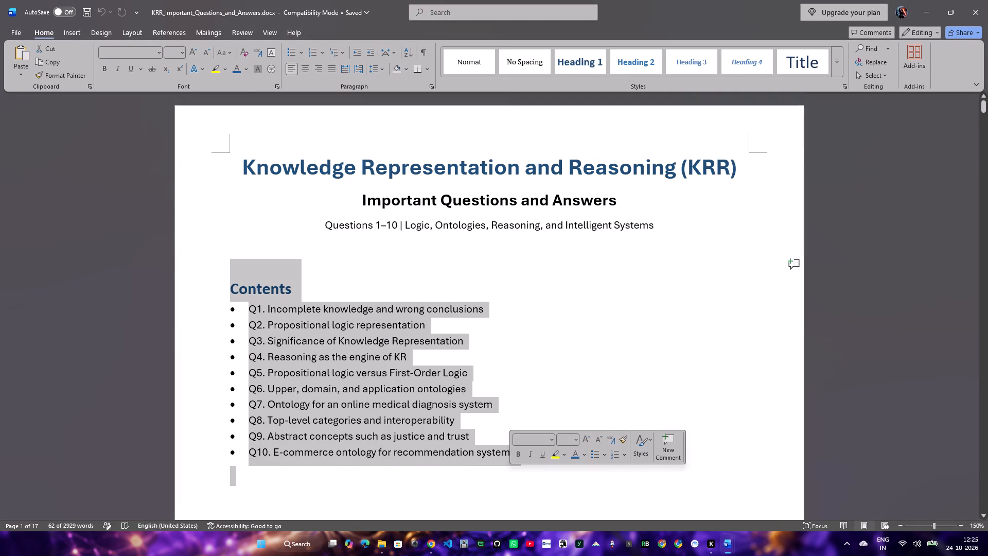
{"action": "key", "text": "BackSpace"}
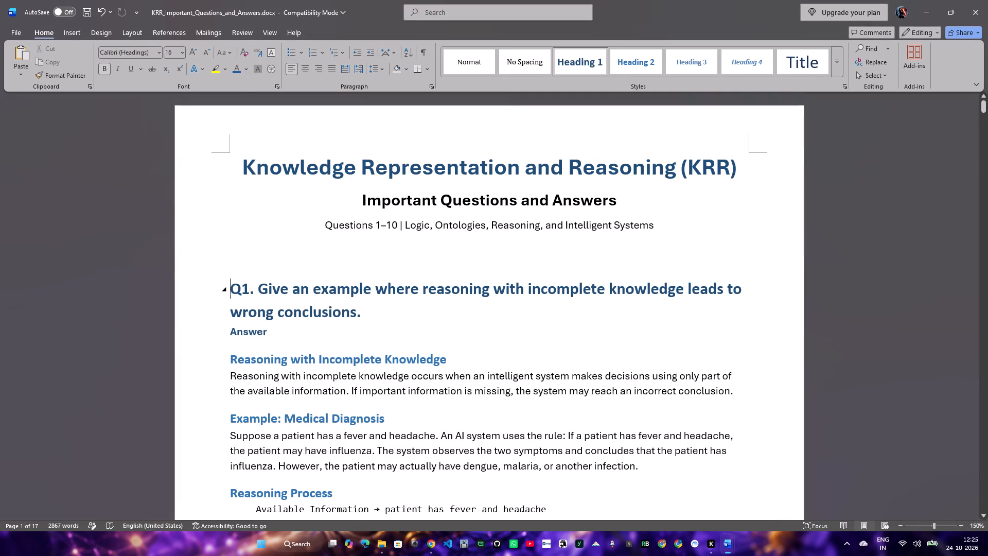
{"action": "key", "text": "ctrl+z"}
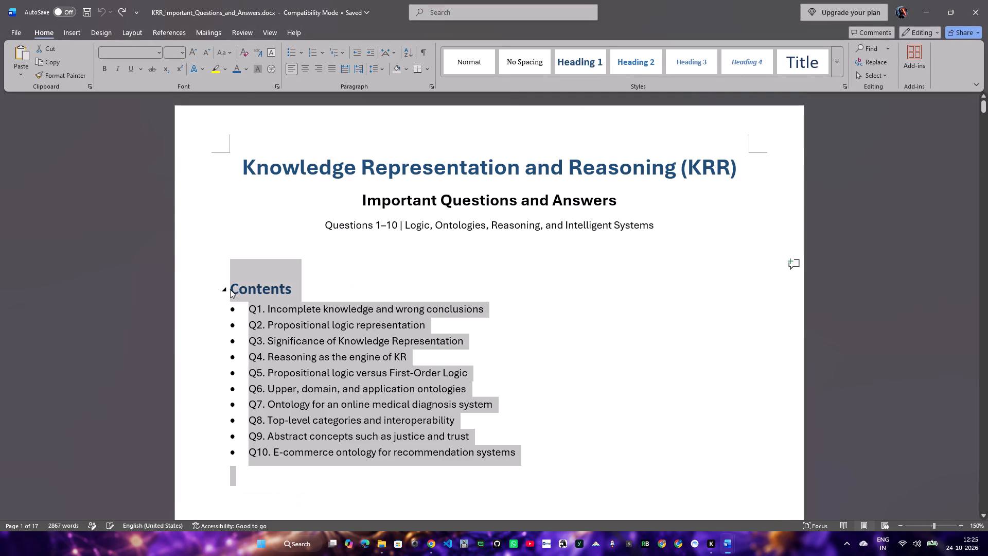
Delete the Contents heading and its Q1–Q10 list from the first page.
{"action": "left_click_drag", "start_coordinate": [456, 448], "coordinate": [462, 456]}
{"action": "left_click_drag", "start_coordinate": [523, 455], "coordinate": [348, 370]}
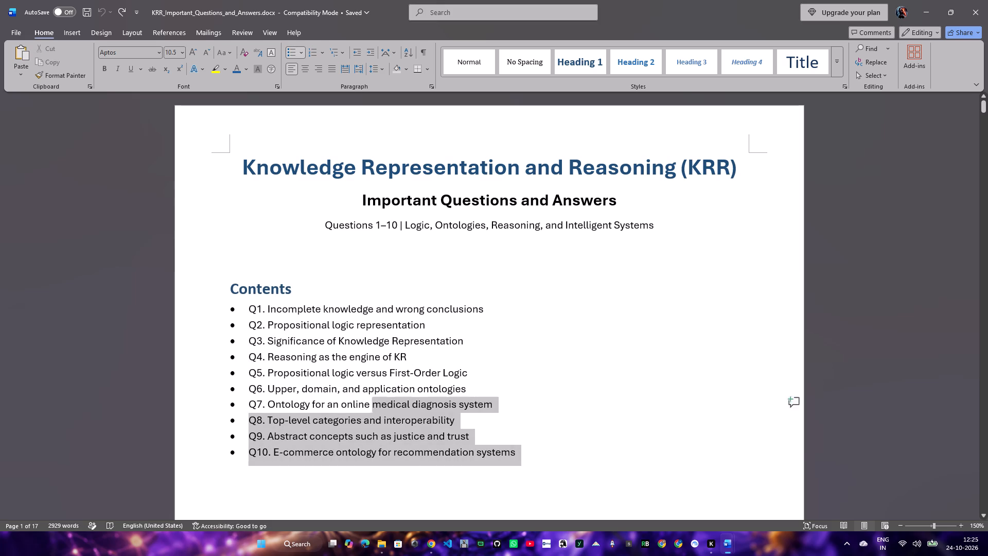
{"action": "left_click_drag", "start_coordinate": [348, 370], "coordinate": [194, 293]}
{"action": "key", "text": "BackSpace"}
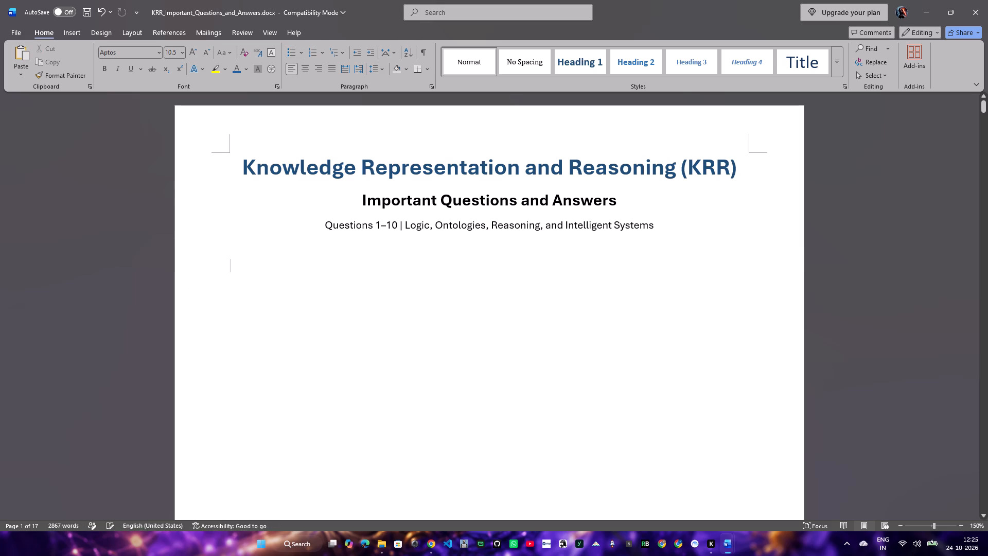
Insert a blank left-aligned line above the Knowledge Representation and Reasoning (KRR) title.
{"action": "left_click", "coordinate": [238, 163]}
{"action": "key", "text": "Return"}
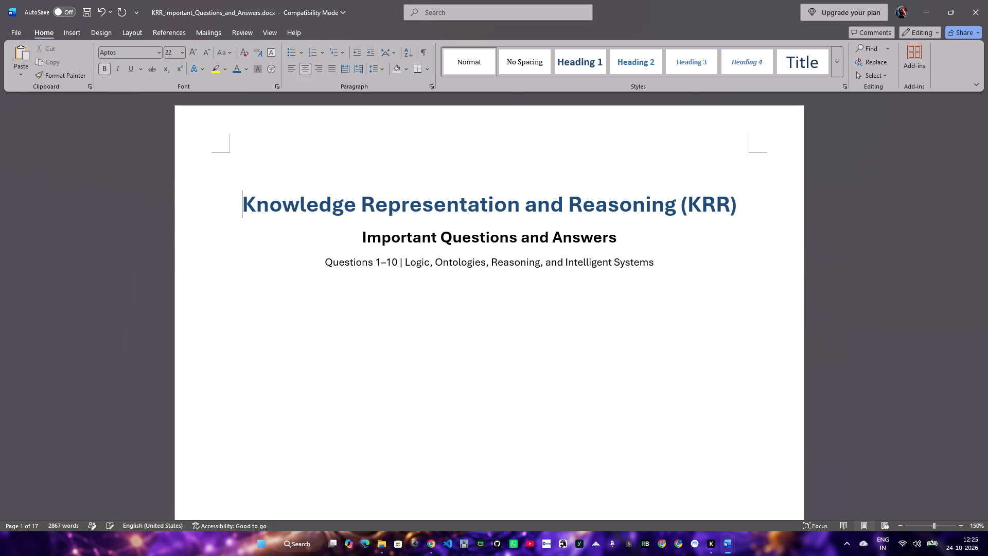
{"action": "key", "text": "Up"}
{"action": "key", "text": "BackSpace"}
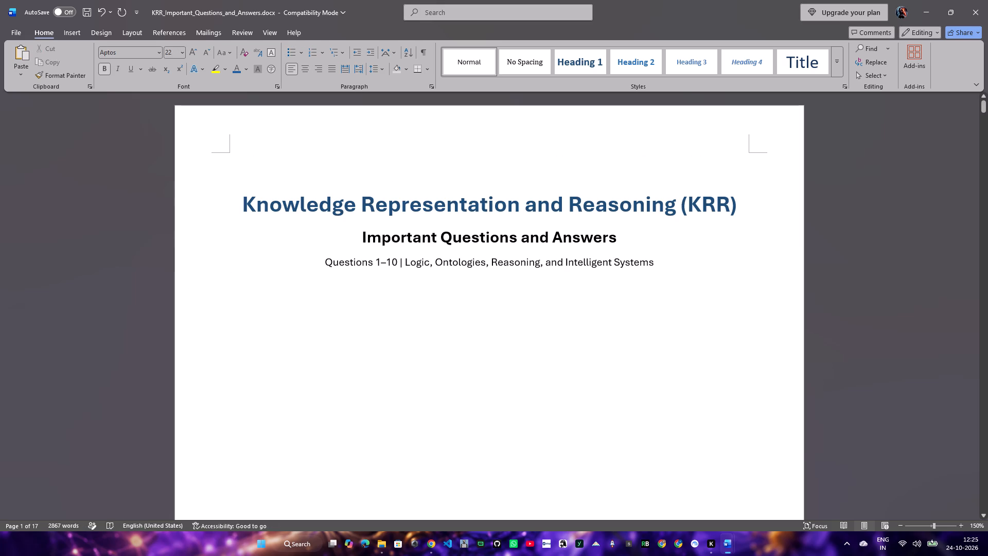
Delete the Important Questions and Answers subtitle and the "Questions 1–10 |" prefix from the line below it.
{"action": "left_click_drag", "start_coordinate": [648, 245], "coordinate": [380, 240]}
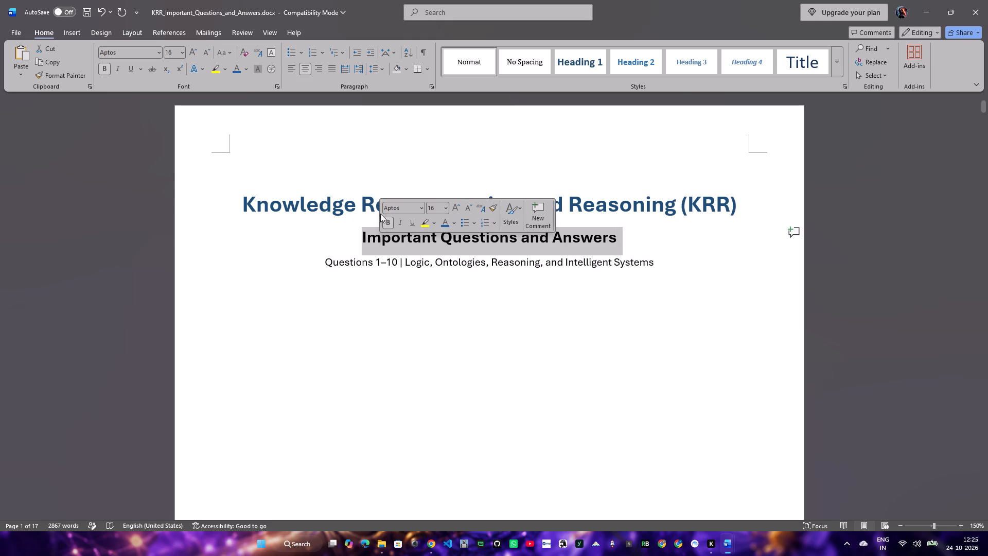
{"action": "key", "text": "BackSpace"}
{"action": "left_click_drag", "start_coordinate": [406, 233], "coordinate": [309, 237]}
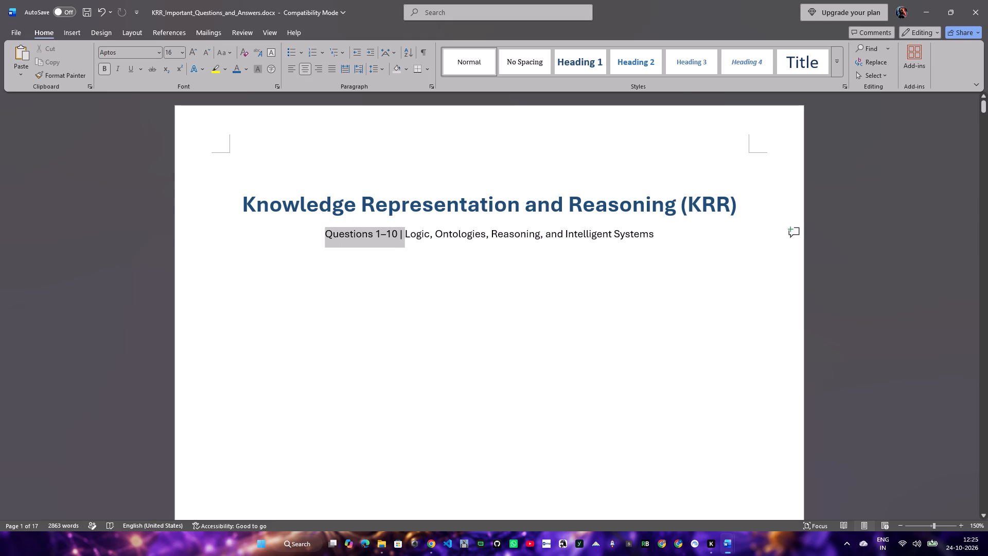
{"action": "left_click_drag", "start_coordinate": [309, 237], "coordinate": [308, 237]}
{"action": "key", "text": "BackSpace"}
Format the blank line above the title as Times New Roman, non-bold, 12 pt.
{"action": "left_click", "coordinate": [244, 173]}
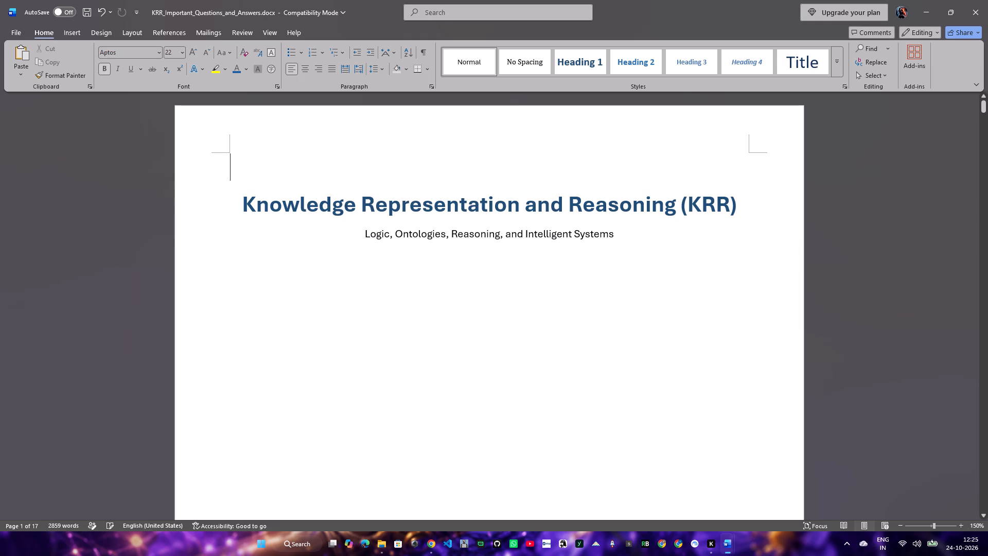
{"action": "left_click", "coordinate": [142, 55]}
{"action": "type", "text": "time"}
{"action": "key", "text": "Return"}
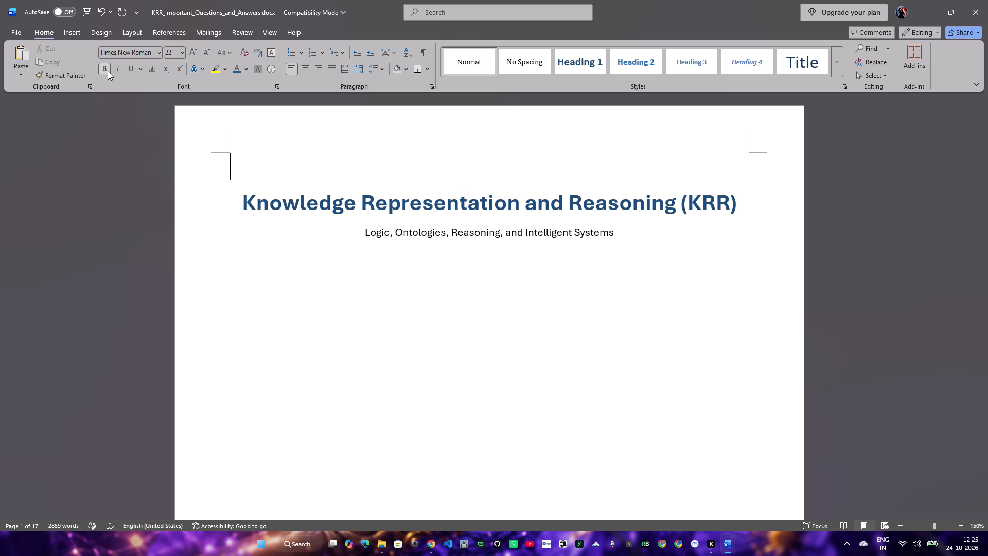
{"action": "left_click", "coordinate": [108, 71]}
{"action": "left_click", "coordinate": [163, 51]}
{"action": "left_click", "coordinate": [167, 50]}
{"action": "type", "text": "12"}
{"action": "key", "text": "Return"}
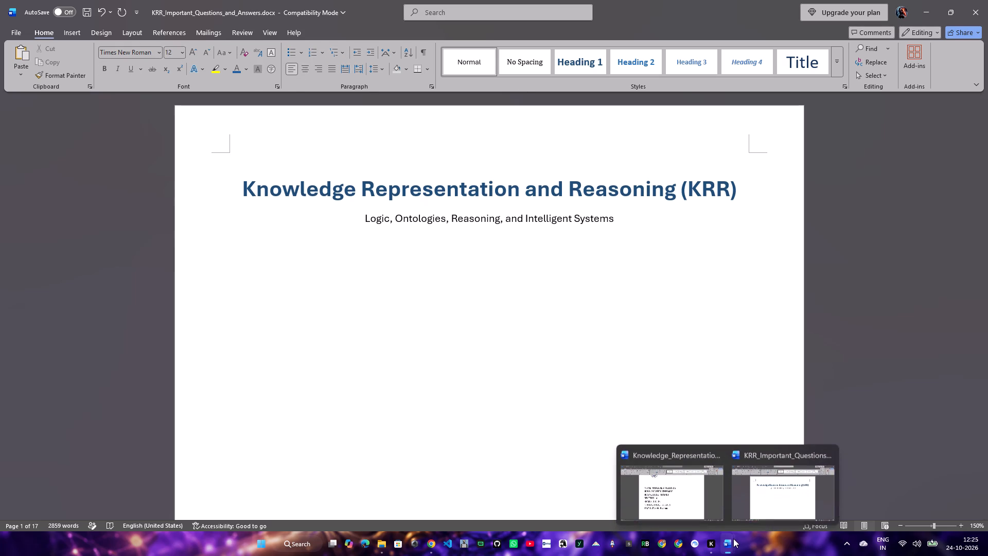
Copy the content of Knowledge_Representation_and_Reasoning_Study_Guide.docx from the opening report page to the end of the student details page.
{"action": "left_click", "coordinate": [691, 508]}
{"action": "scroll", "coordinate": [343, 306], "scroll_direction": "up", "scroll_amount": 9}
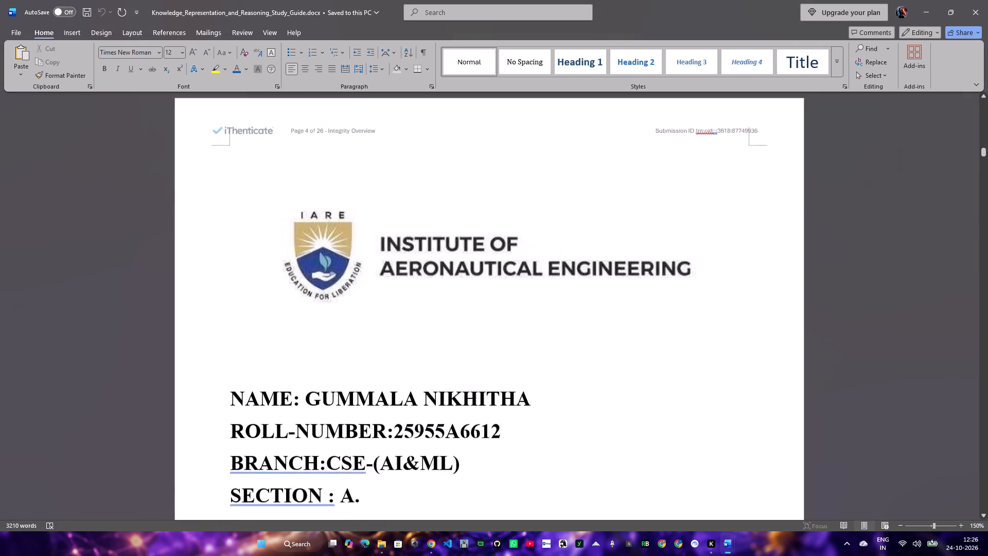
{"action": "scroll", "coordinate": [344, 305], "scroll_direction": "up", "scroll_amount": 20}
{"action": "scroll", "coordinate": [344, 305], "scroll_direction": "up", "scroll_amount": 20}
{"action": "scroll", "coordinate": [344, 305], "scroll_direction": "up", "scroll_amount": 15}
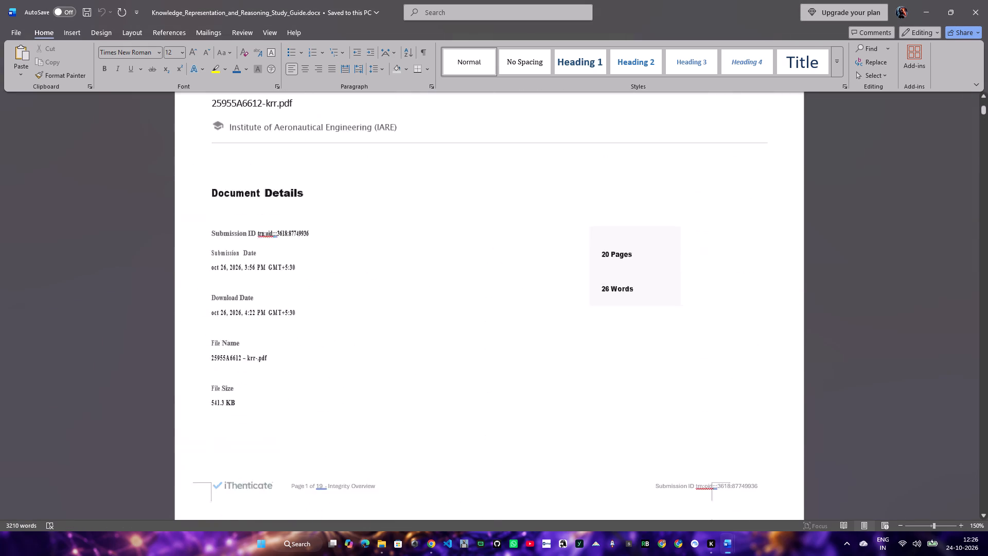
{"action": "scroll", "coordinate": [329, 254], "scroll_direction": "up", "scroll_amount": 16}
{"action": "left_click_drag", "start_coordinate": [281, 159], "coordinate": [332, 555]}
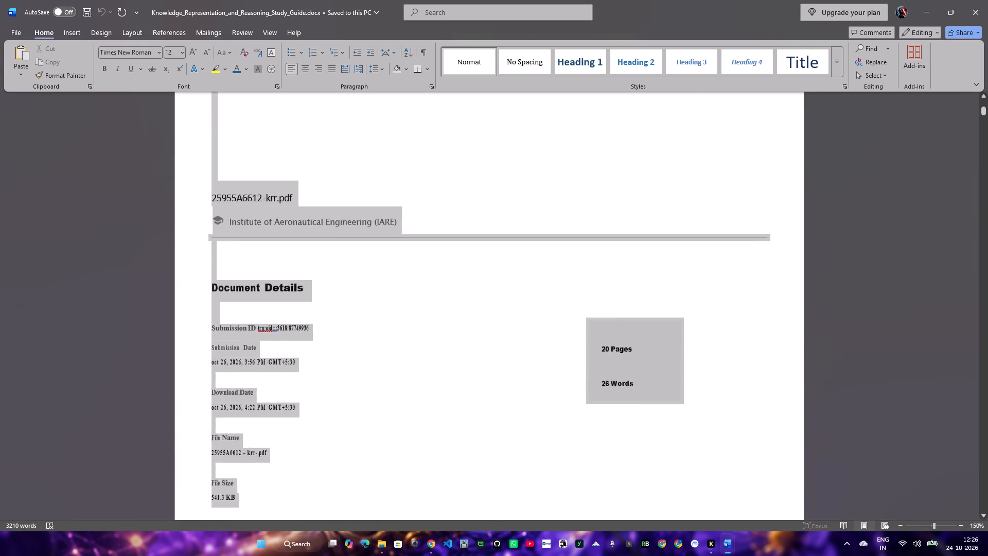
{"action": "left_click_drag", "start_coordinate": [332, 555], "coordinate": [333, 555]}
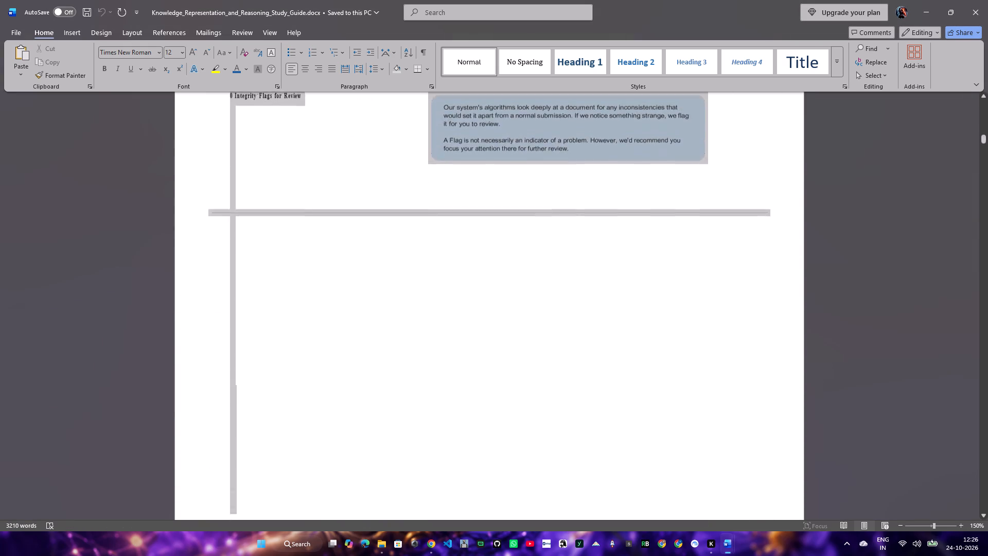
{"action": "left_click_drag", "start_coordinate": [333, 555], "coordinate": [346, 548]}
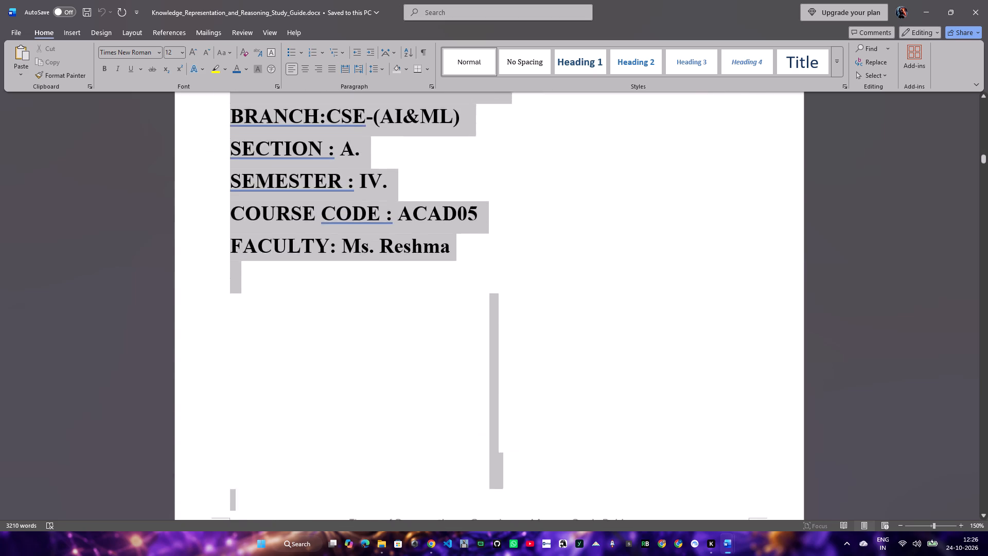
{"action": "left_click_drag", "start_coordinate": [346, 548], "coordinate": [447, 298]}
{"action": "key", "text": "ctrl+c"}
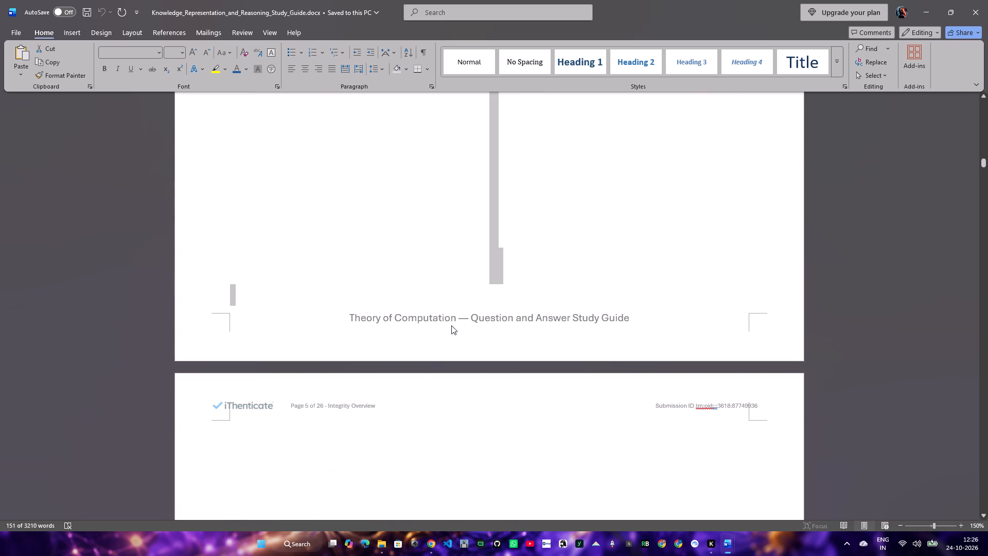
Remove "— Question and Answer Study Guide" from the study guide's footer, keeping Theory of Computation, and save the document.
{"action": "double_click", "coordinate": [468, 321]}
{"action": "double_click", "coordinate": [465, 319]}
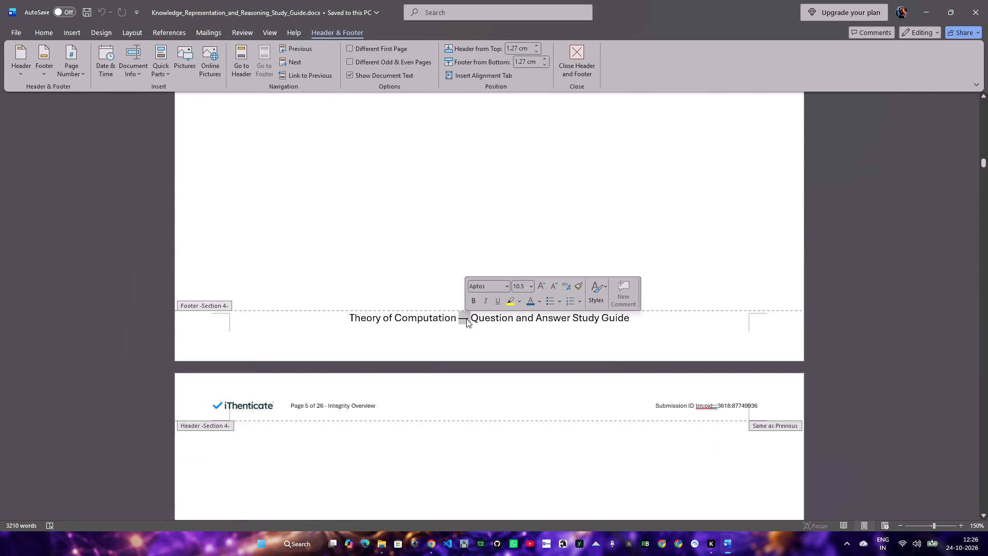
{"action": "key", "text": "BackSpace"}
{"action": "left_click_drag", "start_coordinate": [679, 317], "coordinate": [475, 316]}
{"action": "key", "text": "BackSpace"}
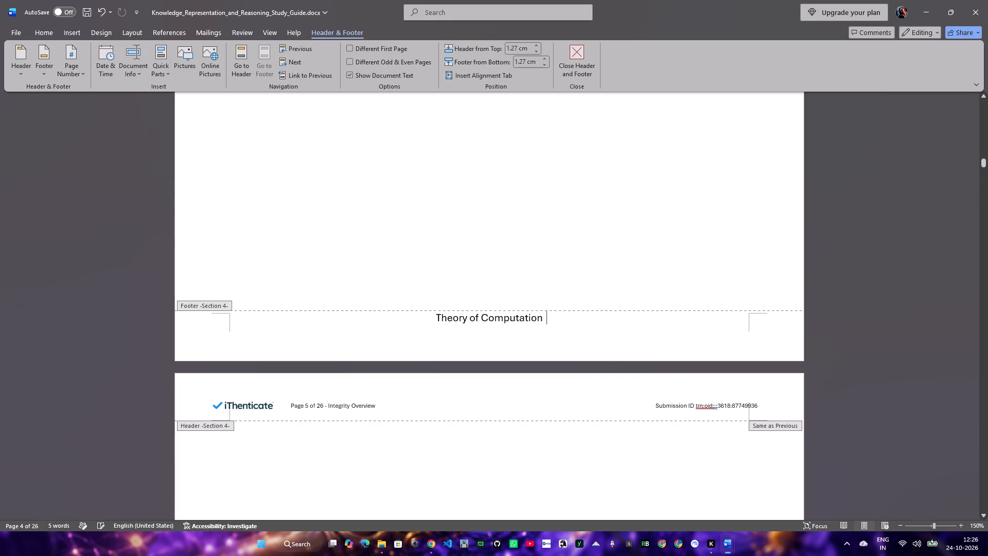
{"action": "key", "text": "ctrl+s"}
Paste the copied report and student details pages above the title in KRR_Important_Questions_and_Answers.docx.
{"action": "key", "text": "alt+Tab"}
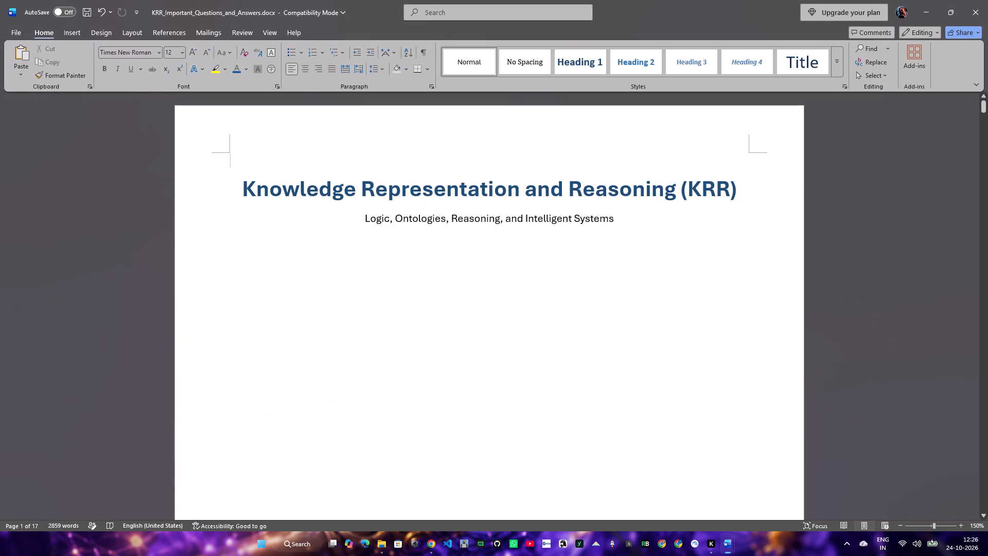
{"action": "key", "text": "ctrl+v"}
Remove "— Question and Answer Study Guide" from the footer before the KRR title page, save the document, and leave footer editing.
{"action": "scroll", "coordinate": [535, 287], "scroll_direction": "down", "scroll_amount": 2}
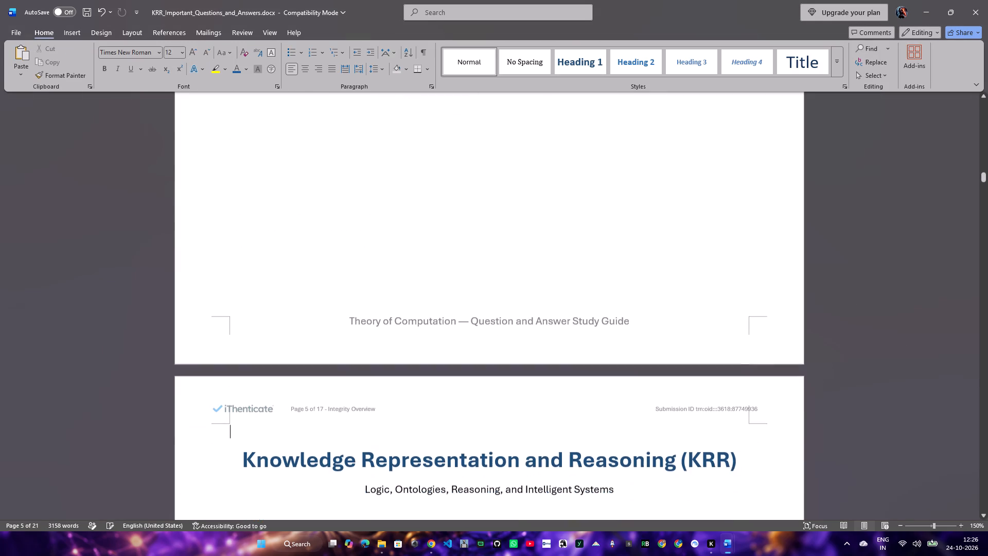
{"action": "double_click", "coordinate": [616, 300]}
{"action": "left_click_drag", "start_coordinate": [644, 305], "coordinate": [496, 300]}
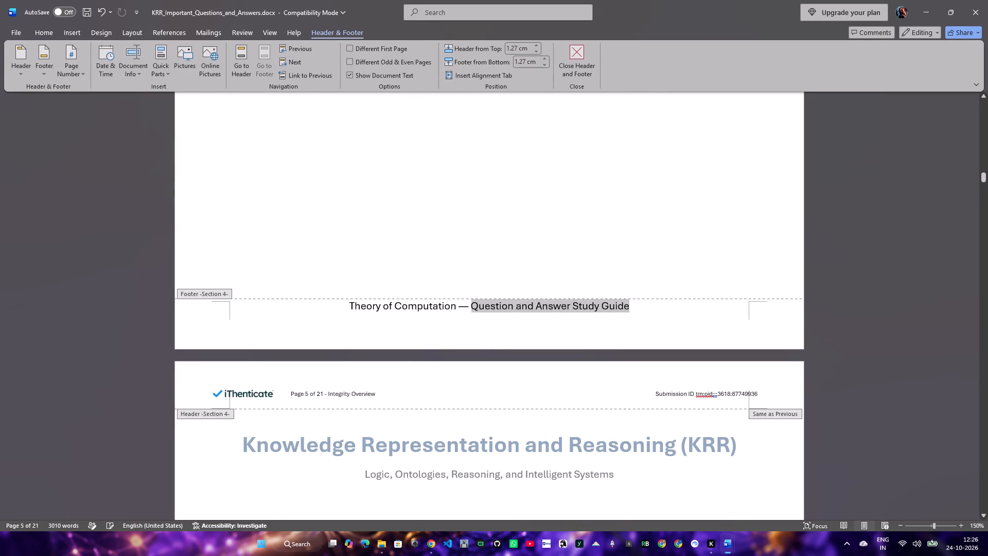
{"action": "left_click_drag", "start_coordinate": [496, 300], "coordinate": [487, 300]}
{"action": "key", "text": "BackSpace"}
{"action": "key", "text": "BackSpace"}
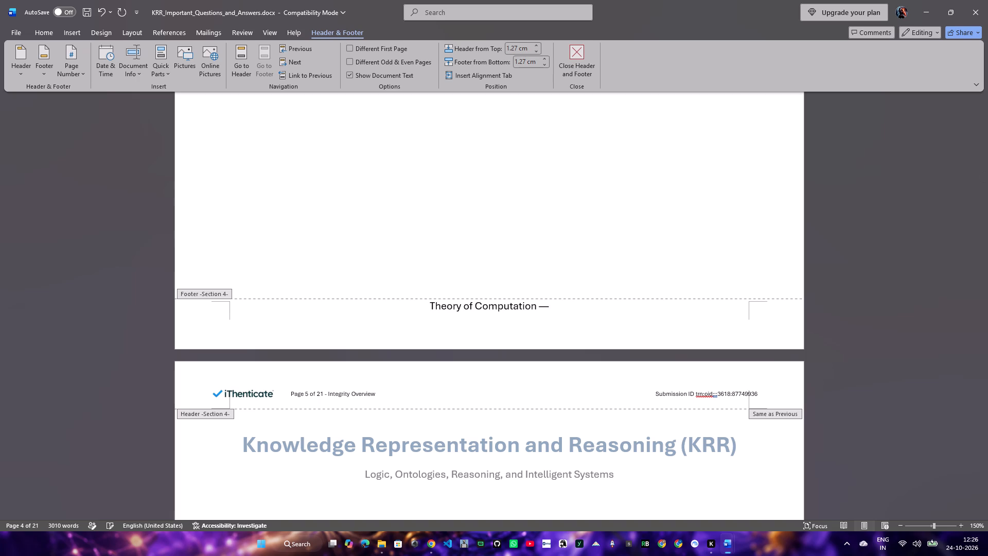
{"action": "key", "text": "BackSpace"}
{"action": "key", "text": "ctrl+s"}
{"action": "key", "text": "ctrl+s"}
{"action": "left_click", "coordinate": [518, 234]}
{"action": "key", "text": "Escape"}
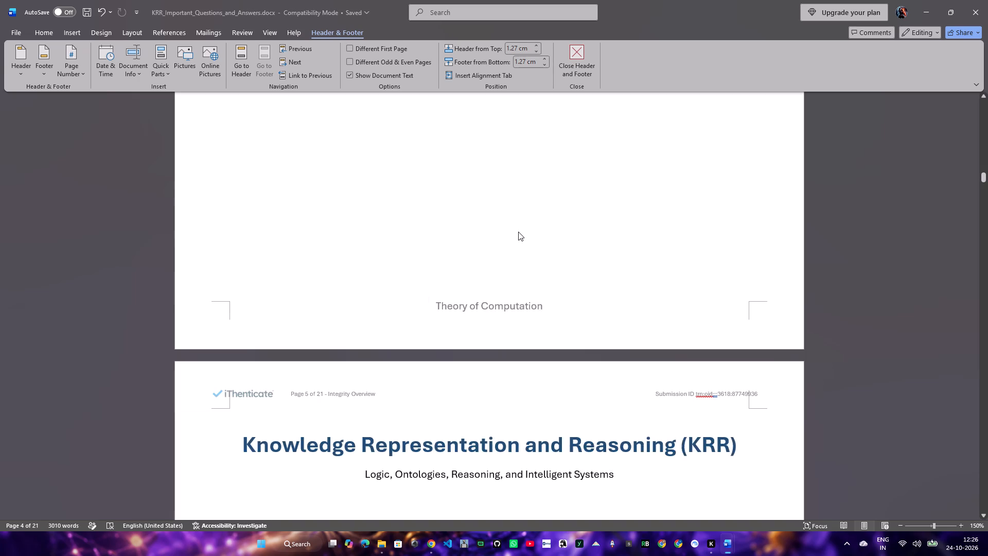
Change the last digit of the roll number on the student details page to 3.
{"action": "scroll", "coordinate": [518, 236], "scroll_direction": "up", "scroll_amount": 3}
{"action": "scroll", "coordinate": [613, 300], "scroll_direction": "up", "scroll_amount": 5}
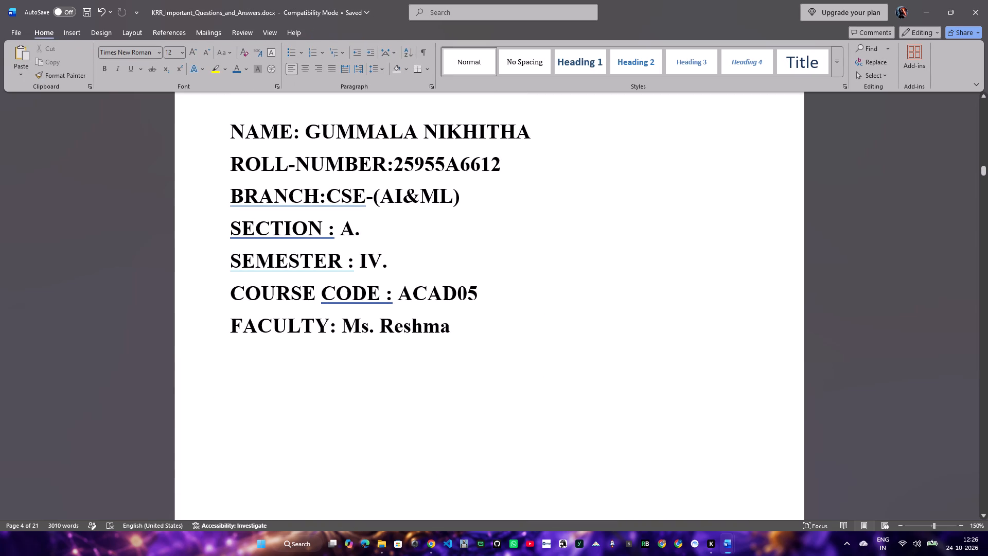
{"action": "scroll", "coordinate": [432, 186], "scroll_direction": "up", "scroll_amount": 2}
{"action": "left_click", "coordinate": [504, 240]}
{"action": "key", "text": "BackSpace"}
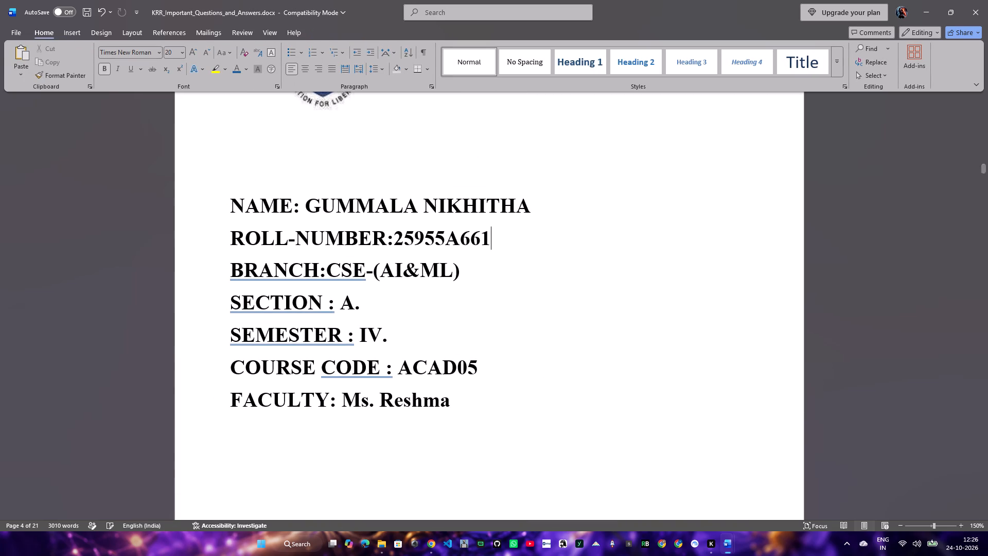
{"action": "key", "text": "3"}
Replace the student name on the student details page with the correct student's name and save the document.
{"action": "left_click", "coordinate": [539, 194]}
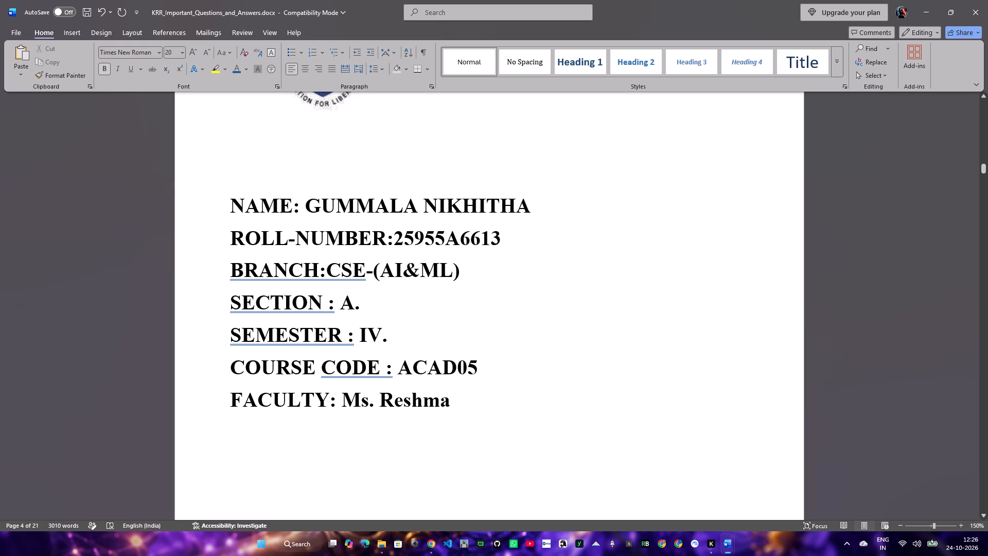
{"action": "key", "text": "ctrl+BackSpace"}
{"action": "key", "text": "ctrl+BackSpace"}
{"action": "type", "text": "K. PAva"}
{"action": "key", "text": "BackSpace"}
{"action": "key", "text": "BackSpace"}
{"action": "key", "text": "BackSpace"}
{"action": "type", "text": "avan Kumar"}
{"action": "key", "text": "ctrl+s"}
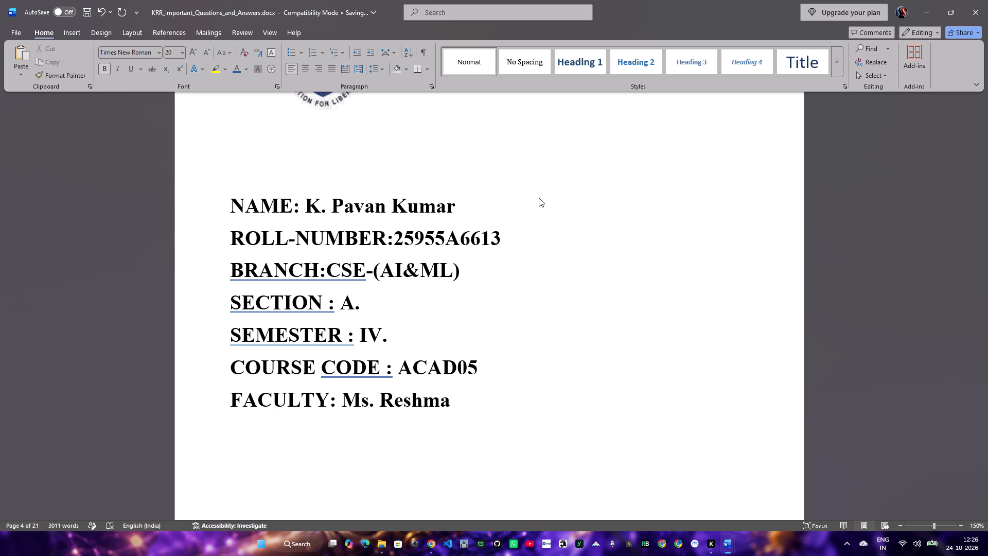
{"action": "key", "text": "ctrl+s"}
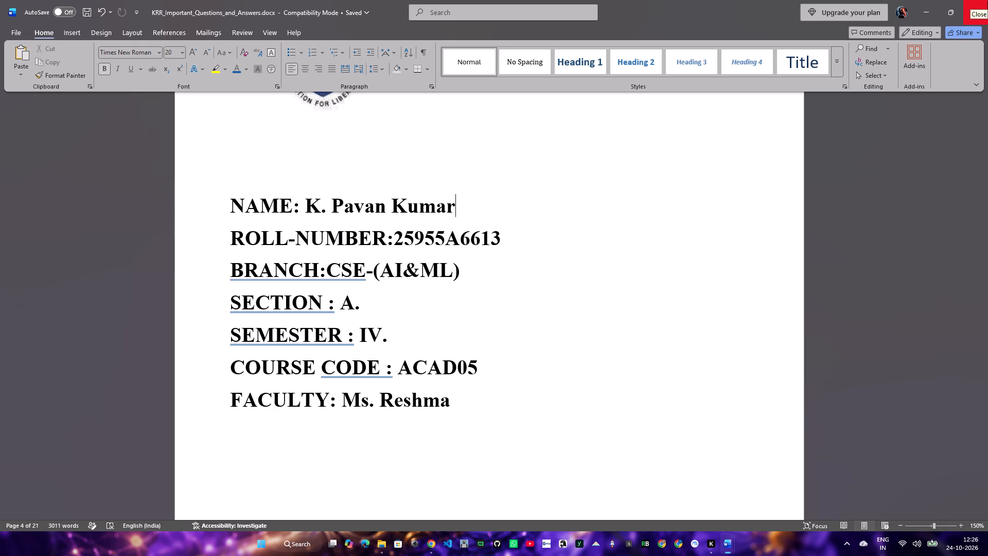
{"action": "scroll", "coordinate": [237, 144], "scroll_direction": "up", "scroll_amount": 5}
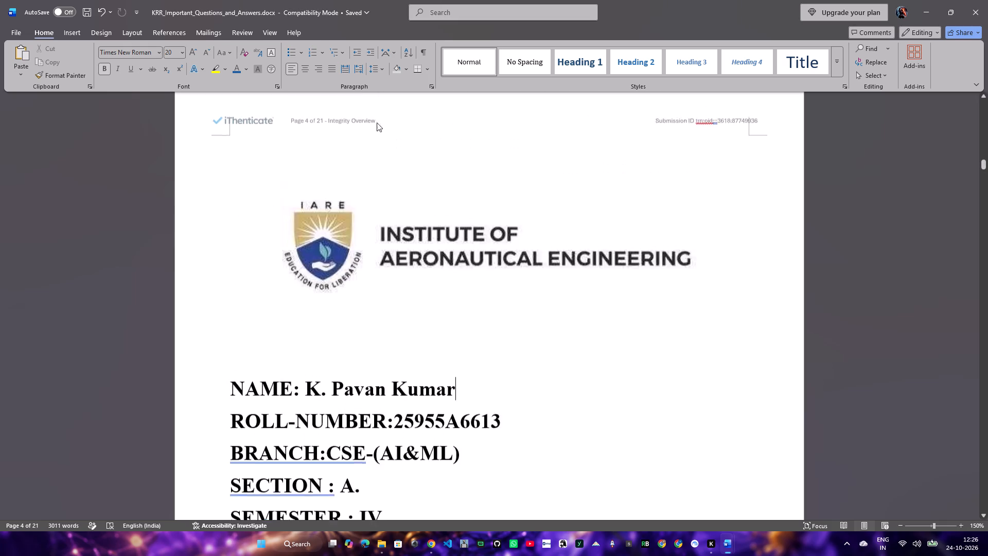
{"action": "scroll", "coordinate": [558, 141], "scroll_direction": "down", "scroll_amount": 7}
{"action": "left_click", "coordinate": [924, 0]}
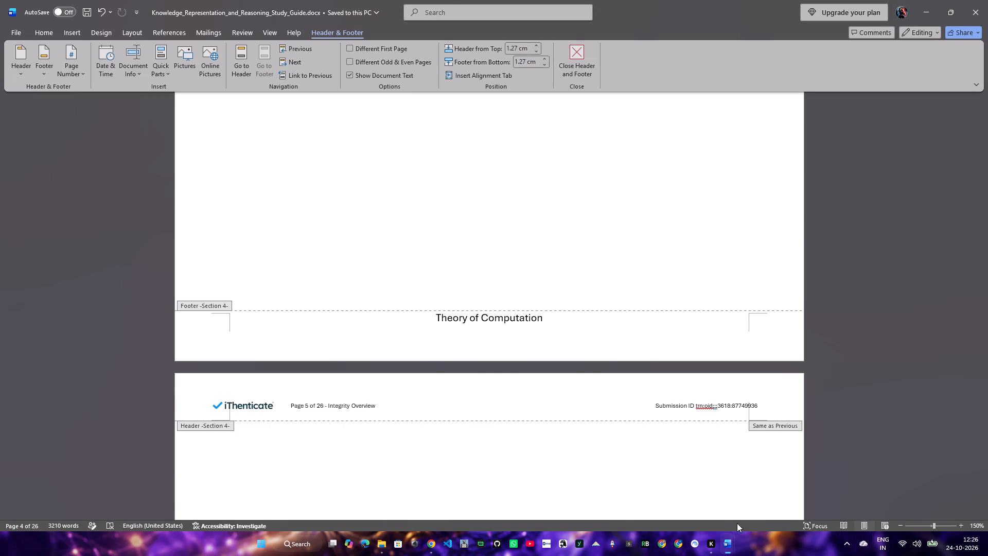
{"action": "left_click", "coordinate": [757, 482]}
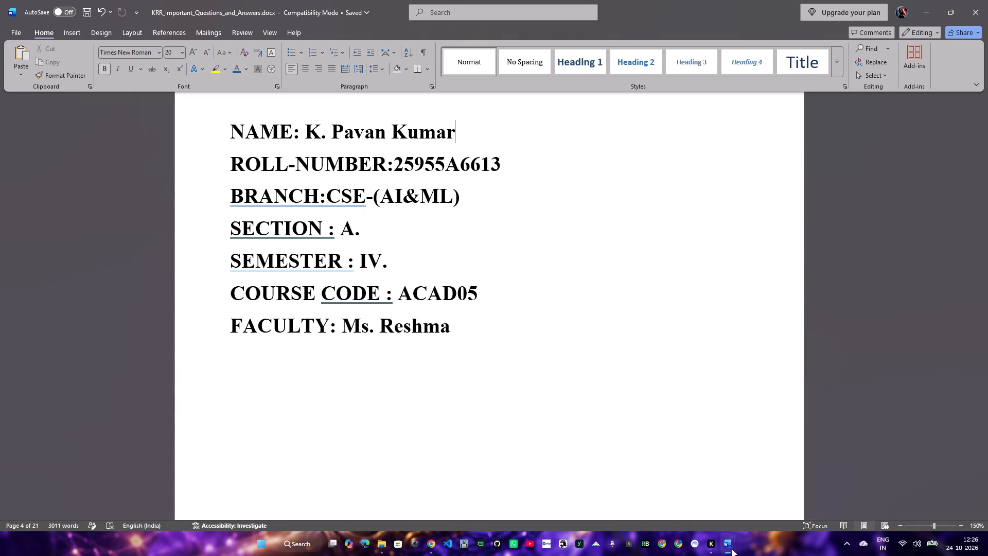
Switch to Knowledge_Representation_and_Reasoning_Study_Guide.docx, leave footer editing, save the document, and close it.
{"action": "left_click", "coordinate": [654, 501]}
{"action": "scroll", "coordinate": [592, 468], "scroll_direction": "down", "scroll_amount": 5}
{"action": "scroll", "coordinate": [573, 336], "scroll_direction": "up", "scroll_amount": 3}
{"action": "scroll", "coordinate": [556, 343], "scroll_direction": "down", "scroll_amount": 2}
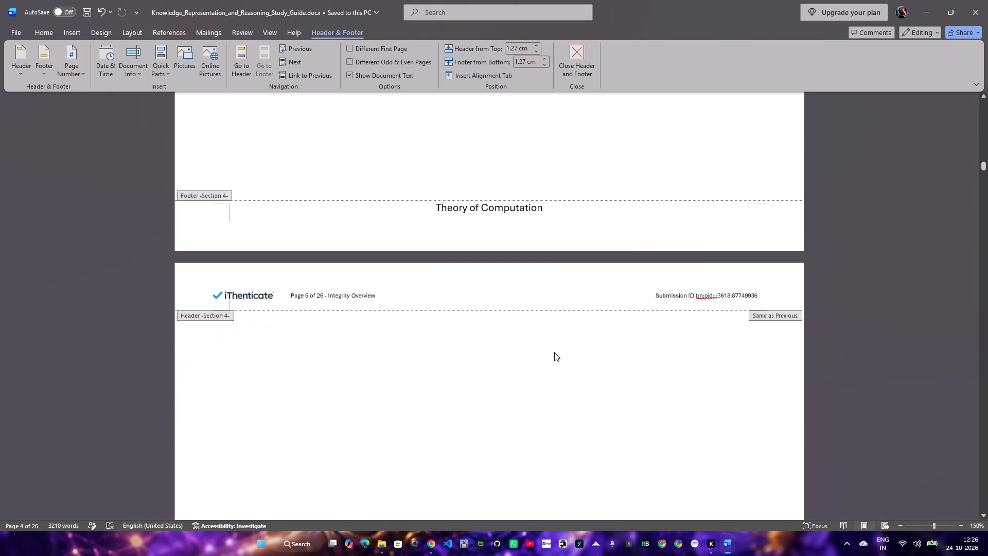
{"action": "scroll", "coordinate": [554, 352], "scroll_direction": "down", "scroll_amount": 20}
{"action": "scroll", "coordinate": [554, 352], "scroll_direction": "down", "scroll_amount": 7}
{"action": "scroll", "coordinate": [558, 351], "scroll_direction": "up", "scroll_amount": 3}
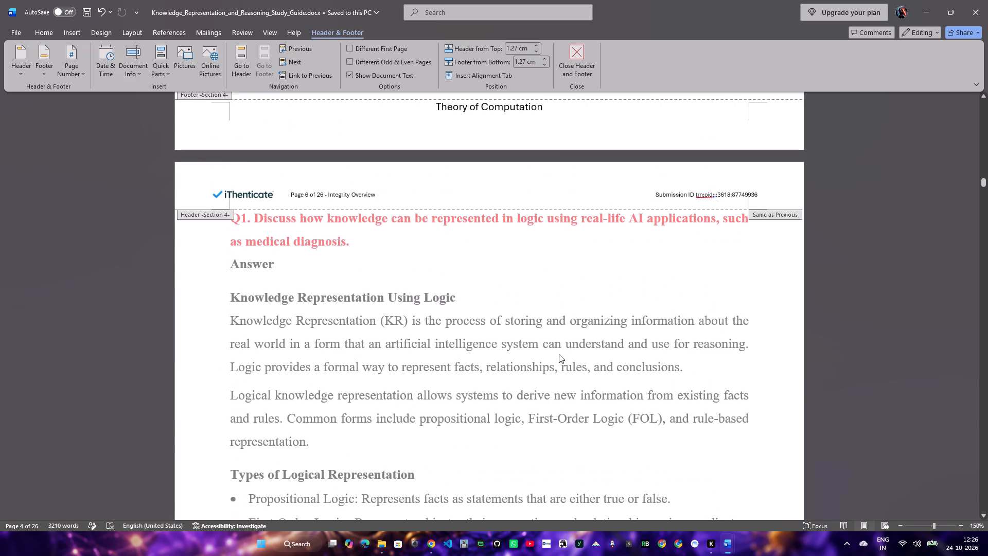
{"action": "key", "text": "Escape"}
{"action": "key", "text": "ctrl+s"}
{"action": "key", "text": "ctrl+s"}
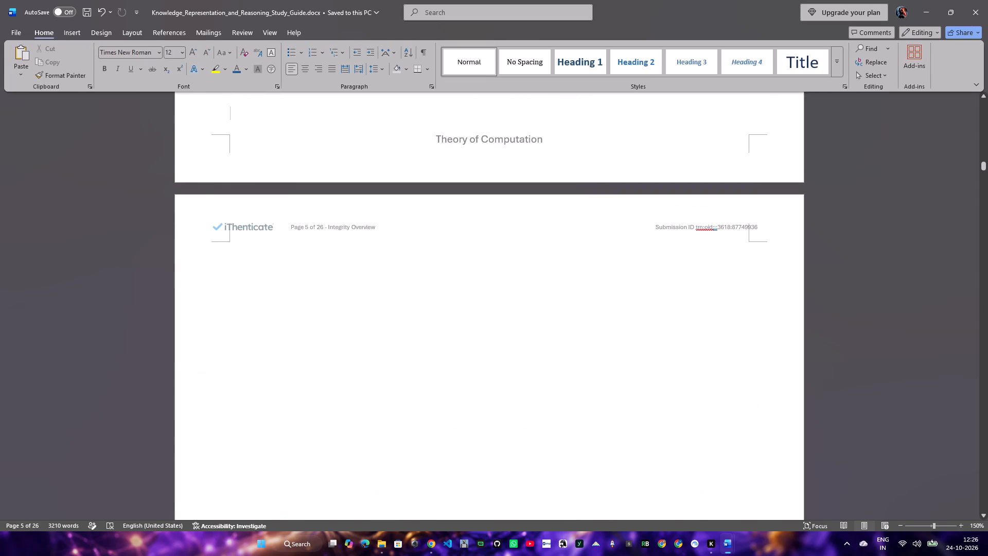
{"action": "key", "text": "ctrl+s"}
{"action": "left_click", "coordinate": [987, 0]}
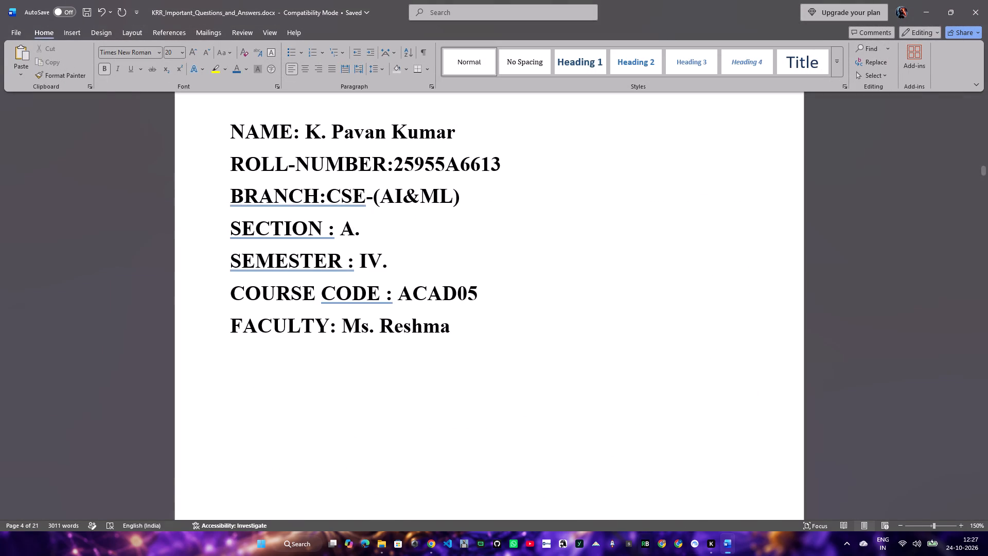
Open Statistical_Foundations_and_Machine_Learning_Study_Guide.docx from the nikkyAATS\aat1ddocuments folder on drive D.
{"action": "left_click", "coordinate": [381, 543]}
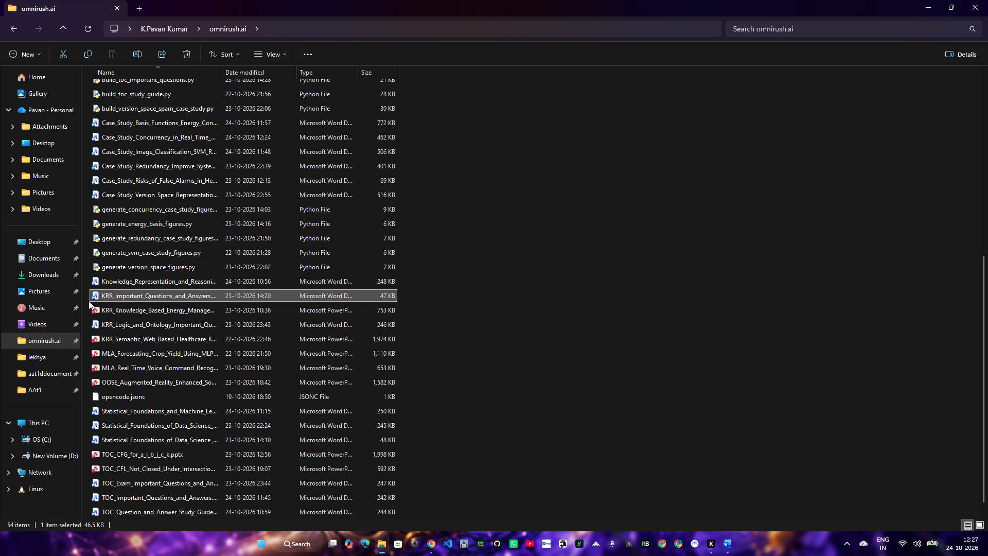
{"action": "scroll", "coordinate": [47, 419], "scroll_direction": "down", "scroll_amount": 2}
{"action": "left_click", "coordinate": [53, 453]}
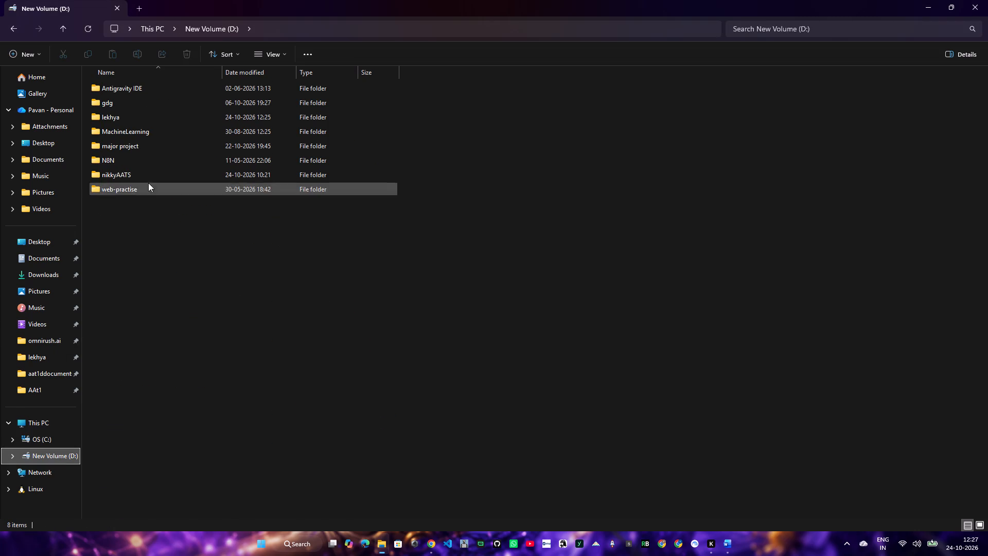
{"action": "double_click", "coordinate": [147, 171]}
{"action": "double_click", "coordinate": [147, 87]}
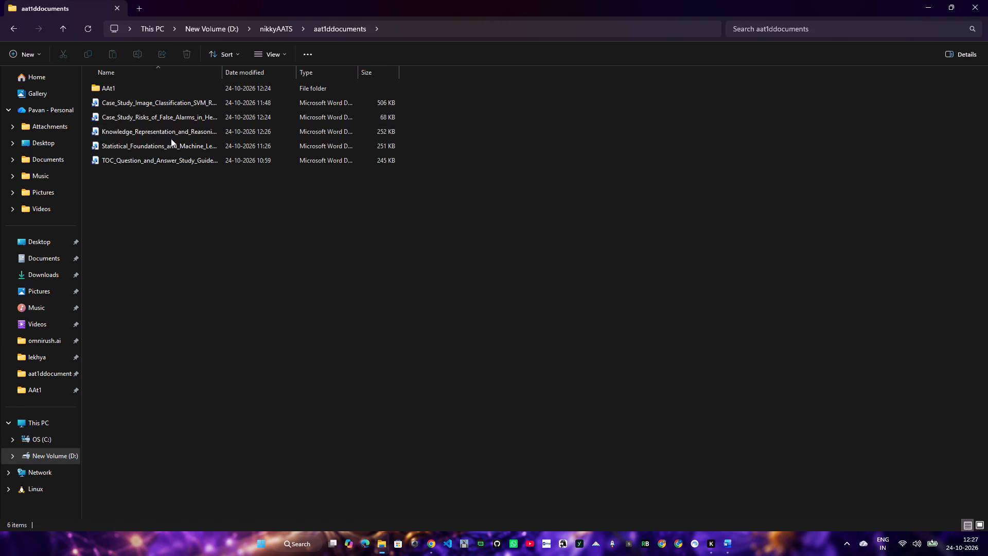
{"action": "double_click", "coordinate": [171, 142]}
Remove "— Question and Answer Study Guide" from the footer below the student details page, keeping only "Theory of Computation".
{"action": "scroll", "coordinate": [516, 269], "scroll_direction": "down", "scroll_amount": 3}
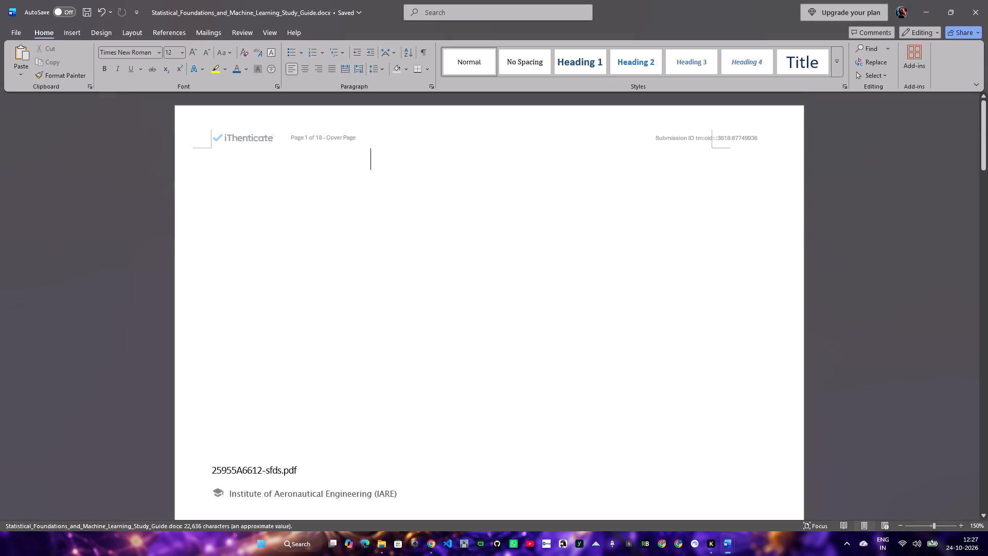
{"action": "scroll", "coordinate": [516, 271], "scroll_direction": "down", "scroll_amount": 17}
{"action": "scroll", "coordinate": [520, 317], "scroll_direction": "down", "scroll_amount": 2}
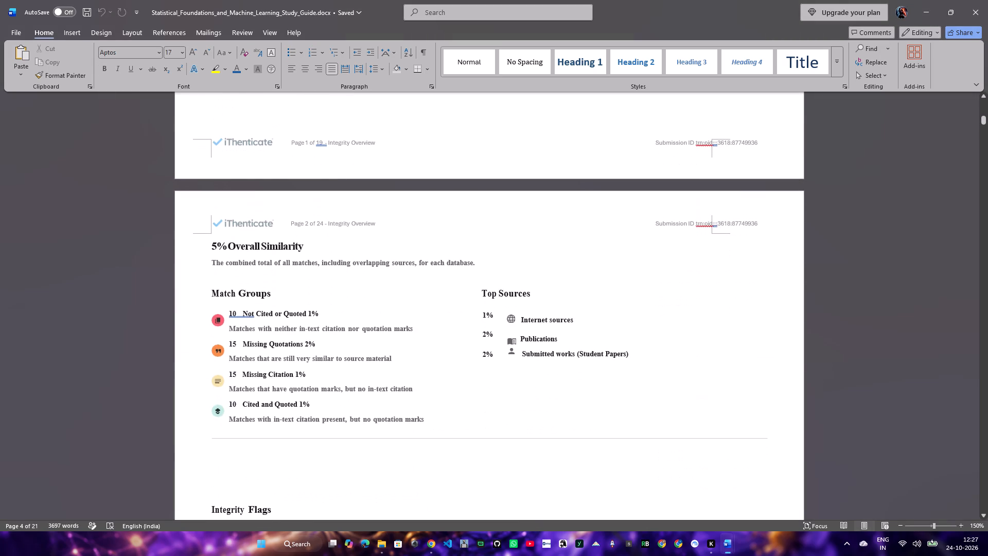
{"action": "scroll", "coordinate": [520, 317], "scroll_direction": "down", "scroll_amount": 20}
{"action": "scroll", "coordinate": [520, 317], "scroll_direction": "down", "scroll_amount": 9}
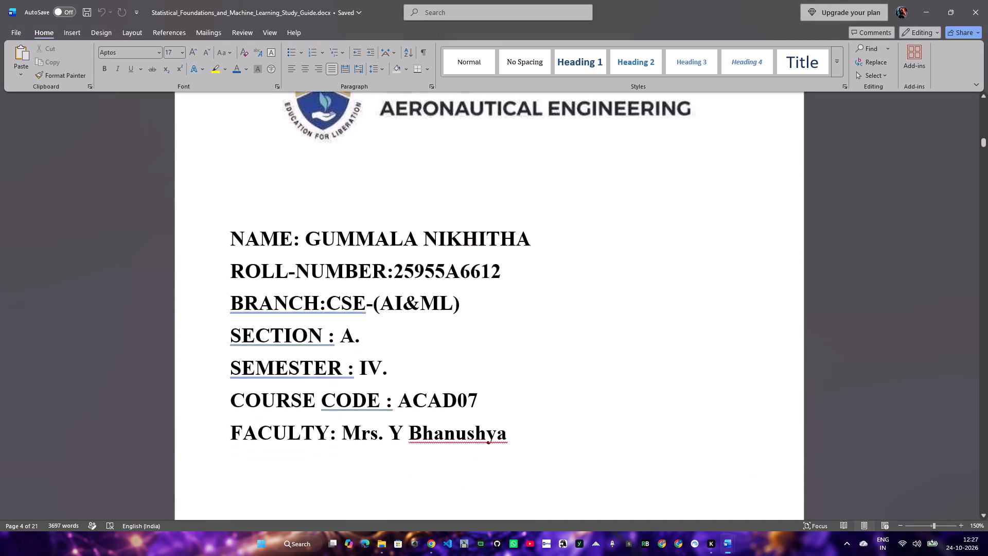
{"action": "scroll", "coordinate": [518, 315], "scroll_direction": "down", "scroll_amount": 15}
{"action": "scroll", "coordinate": [547, 235], "scroll_direction": "up", "scroll_amount": 5}
{"action": "triple_click", "coordinate": [540, 266]}
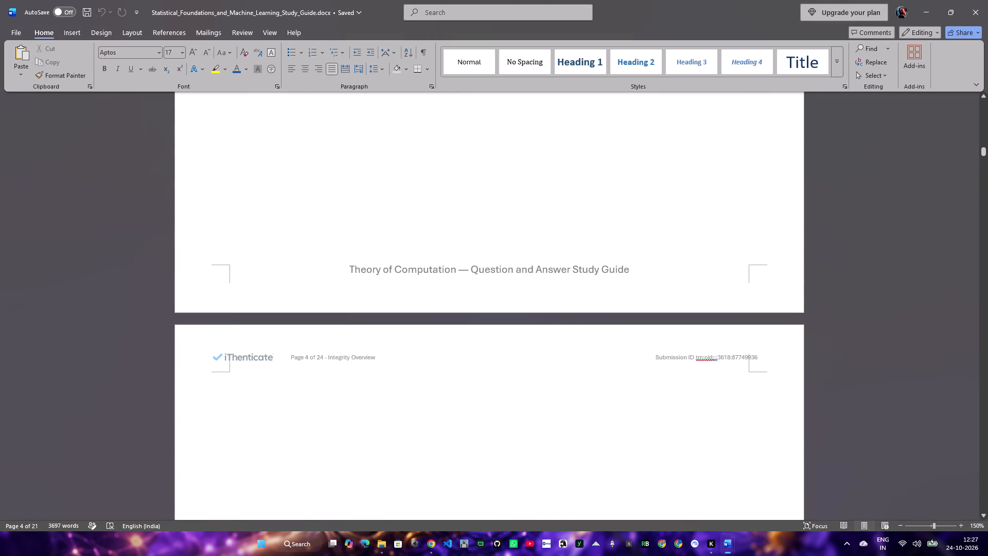
{"action": "triple_click", "coordinate": [540, 270]}
{"action": "left_click", "coordinate": [540, 270]}
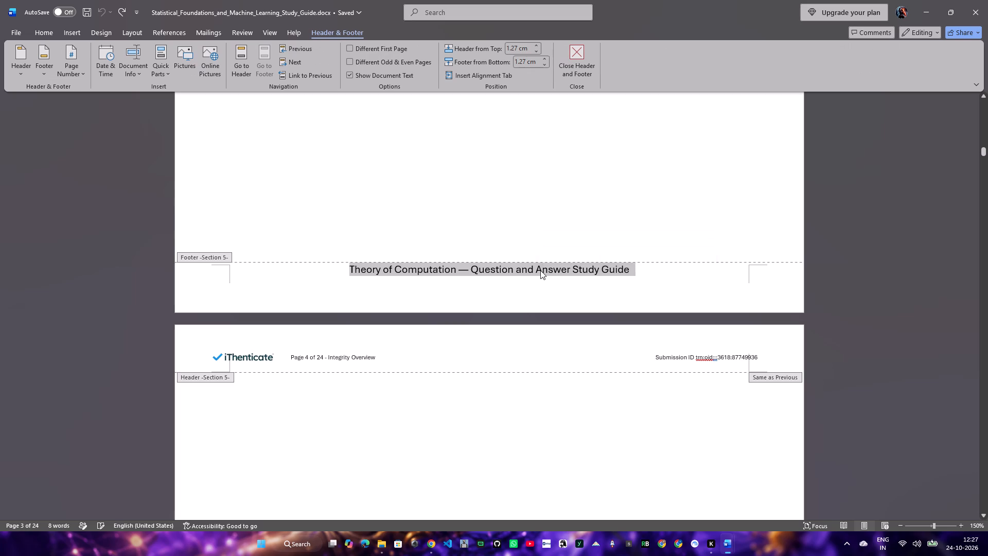
{"action": "double_click", "coordinate": [544, 270]}
{"action": "key", "text": "BackSpace"}
{"action": "key", "text": "BackSpace"}
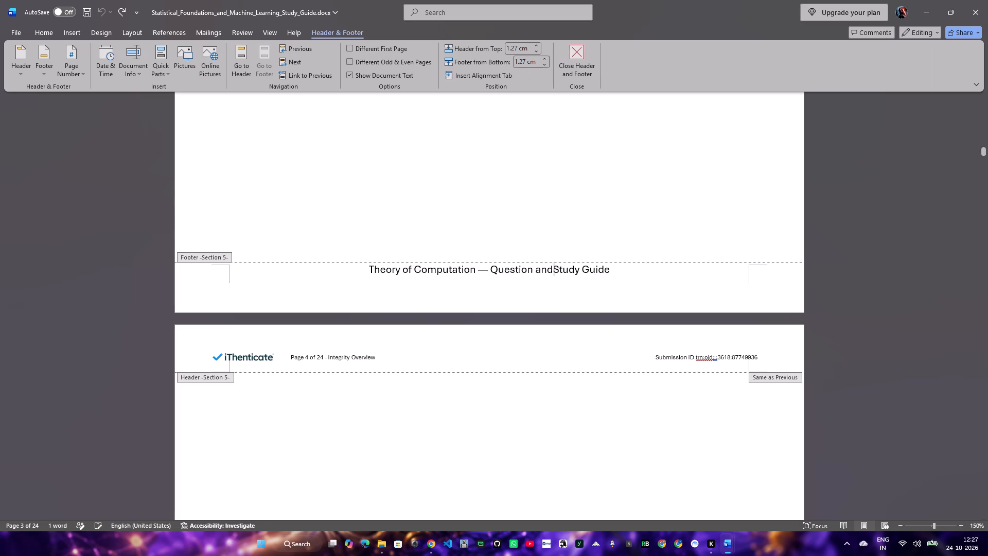
{"action": "key", "text": "BackSpace"}
{"action": "key", "text": "BackSpace"}
{"action": "key", "text": "BackSpace"}
{"action": "key", "text": "BackSpace"}
{"action": "key", "text": "BackSpace"}
{"action": "key", "text": "BackSpace"}
{"action": "key", "text": "BackSpace"}
{"action": "key", "text": "BackSpace"}
{"action": "key", "text": "BackSpace"}
{"action": "key", "text": "BackSpace"}
{"action": "key", "text": "BackSpace"}
{"action": "key", "text": "BackSpace"}
{"action": "key", "text": "BackSpace"}
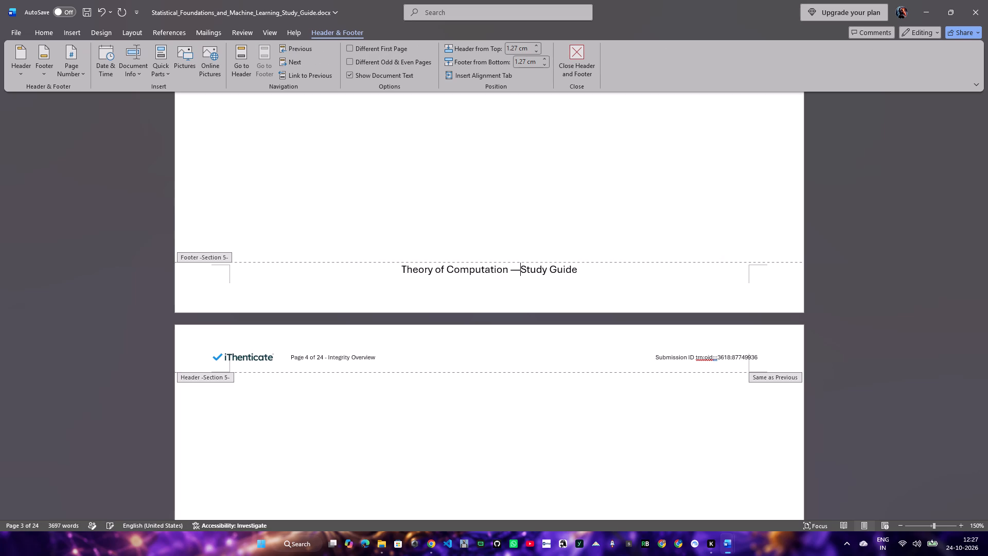
{"action": "key", "text": "Right"}
{"action": "key", "text": "Right"}
{"action": "key", "text": "Right"}
{"action": "key", "text": "Right"}
{"action": "key", "text": "Right"}
{"action": "key", "text": "Right"}
{"action": "key", "text": "Right"}
{"action": "key", "text": "Right"}
{"action": "key", "text": "Right"}
{"action": "key", "text": "Right"}
{"action": "key", "text": "Right"}
{"action": "key", "text": "ctrl+BackSpace"}
{"action": "key", "text": "ctrl+BackSpace"}
{"action": "key", "text": "BackSpace"}
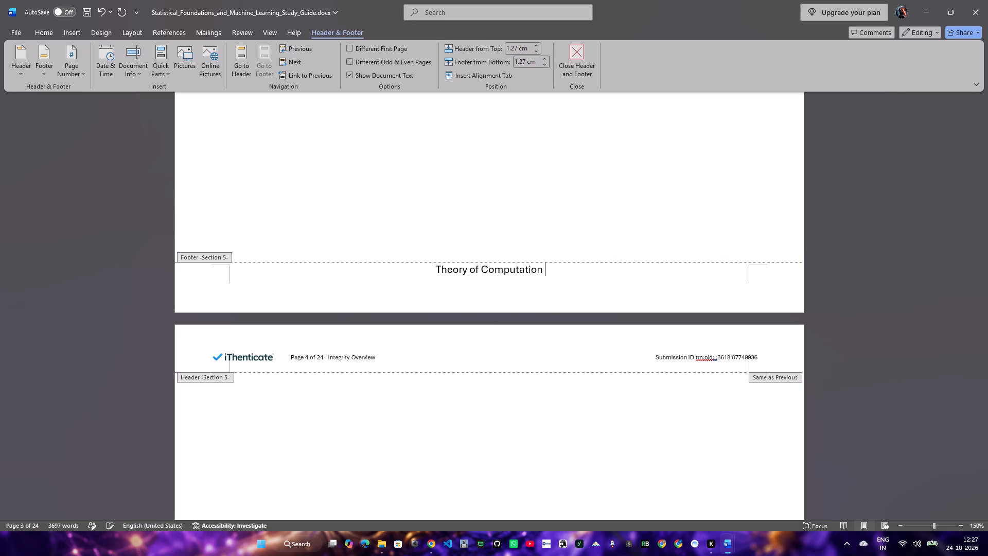
Save the Statistical Foundations study guide and close it.
{"action": "key", "text": "ctrl+s"}
{"action": "key", "text": "alt+Tab"}
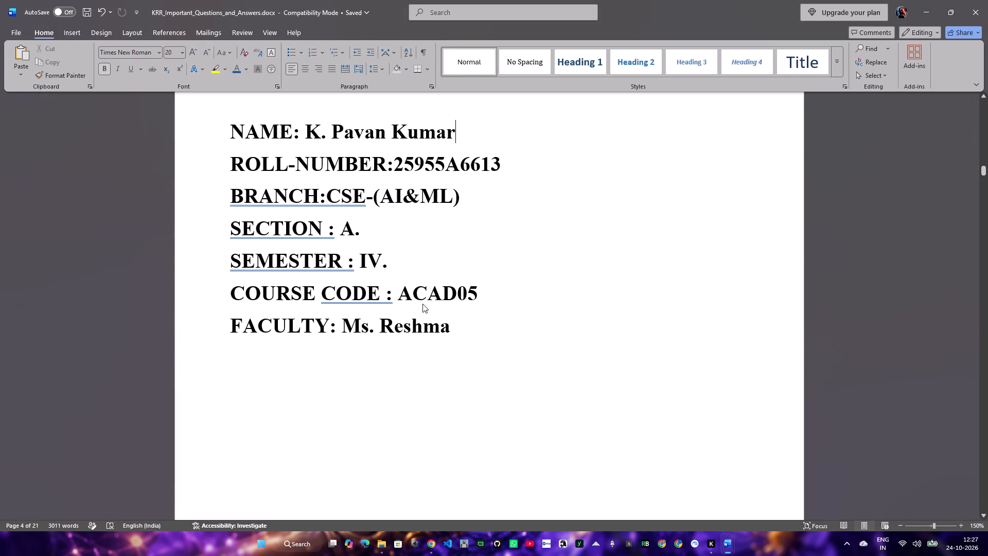
{"action": "key", "text": "alt+Tab"}
{"action": "key", "text": "ctrl+s"}
{"action": "key", "text": "ctrl+s"}
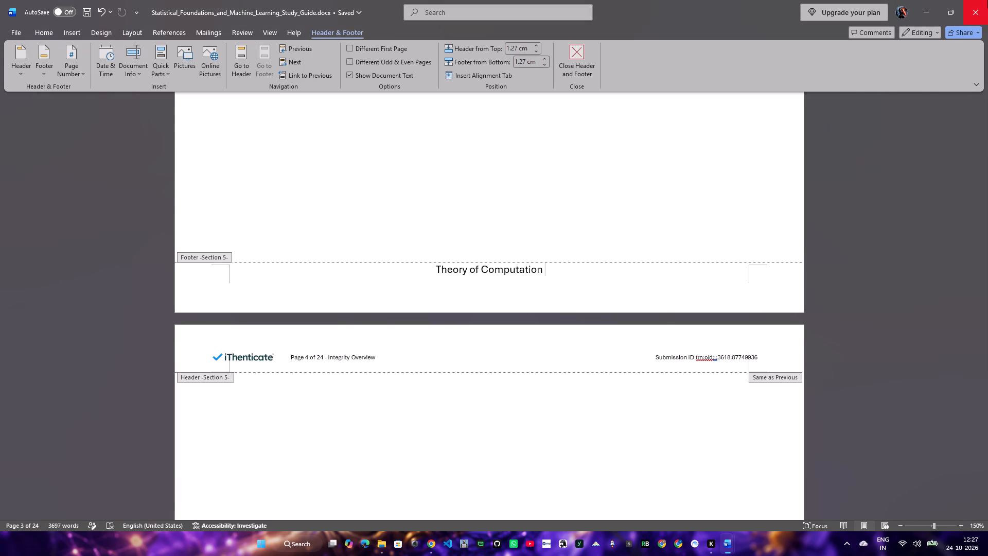
{"action": "left_click", "coordinate": [987, 0]}
Minimize the KRR questions-and-answers document and open TOC_Question_and_Answer_Study_Guide.docx from the aat1ddocuments folder.
{"action": "left_click", "coordinate": [918, 4]}
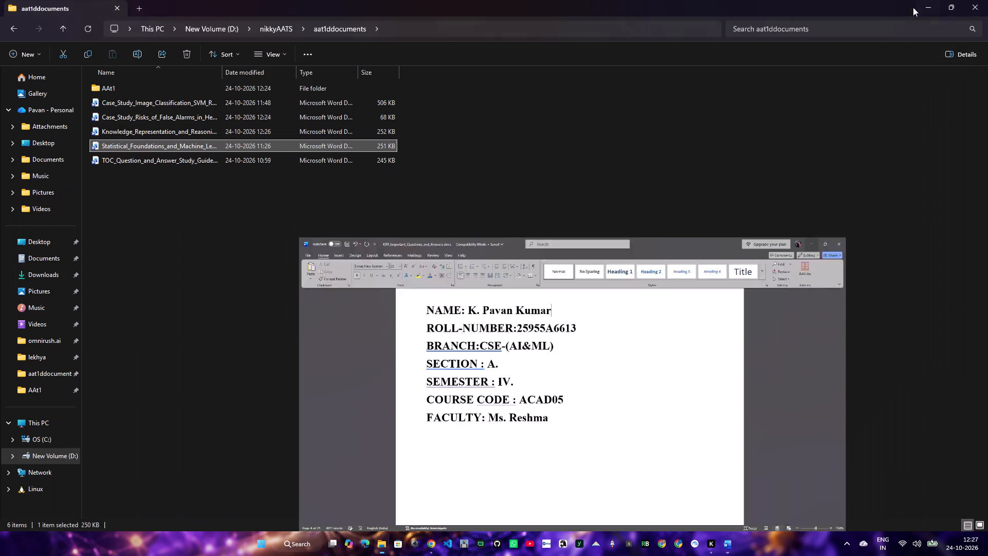
{"action": "double_click", "coordinate": [166, 160]}
Remove "— Question and Answer Study Guide" and the trailing space from the footer before the institute logo page, keeping "Theory of Computation".
{"action": "scroll", "coordinate": [390, 327], "scroll_direction": "down", "scroll_amount": 7}
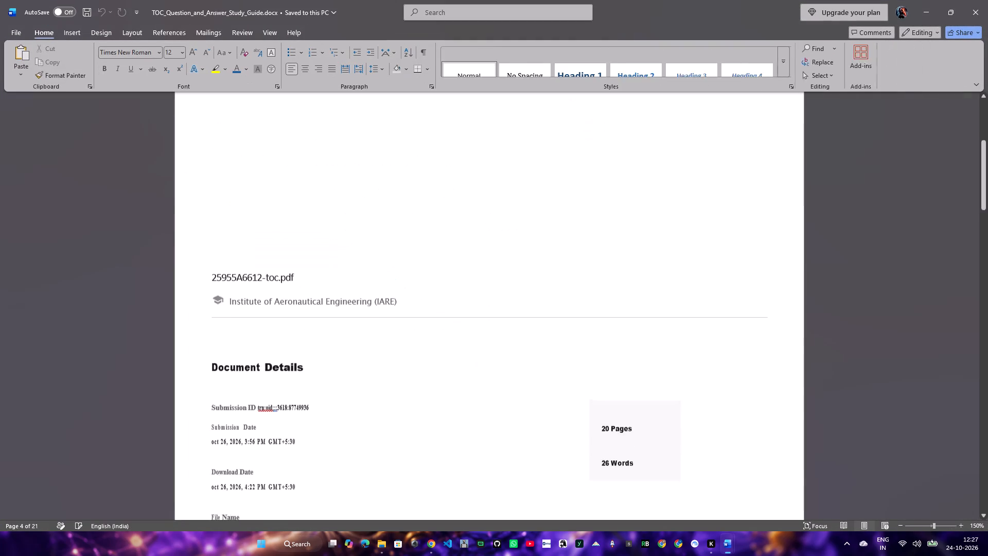
{"action": "scroll", "coordinate": [390, 332], "scroll_direction": "down", "scroll_amount": 20}
{"action": "scroll", "coordinate": [390, 332], "scroll_direction": "down", "scroll_amount": 12}
{"action": "scroll", "coordinate": [389, 336], "scroll_direction": "up", "scroll_amount": 18}
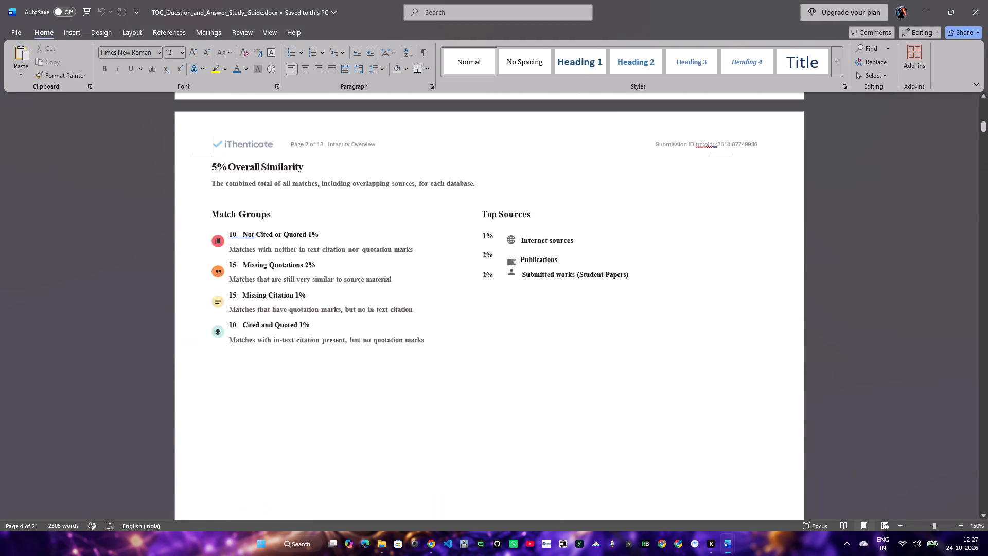
{"action": "scroll", "coordinate": [388, 329], "scroll_direction": "down", "scroll_amount": 20}
{"action": "scroll", "coordinate": [388, 329], "scroll_direction": "down", "scroll_amount": 20}
{"action": "scroll", "coordinate": [388, 329], "scroll_direction": "down", "scroll_amount": 2}
{"action": "scroll", "coordinate": [512, 267], "scroll_direction": "up", "scroll_amount": 4}
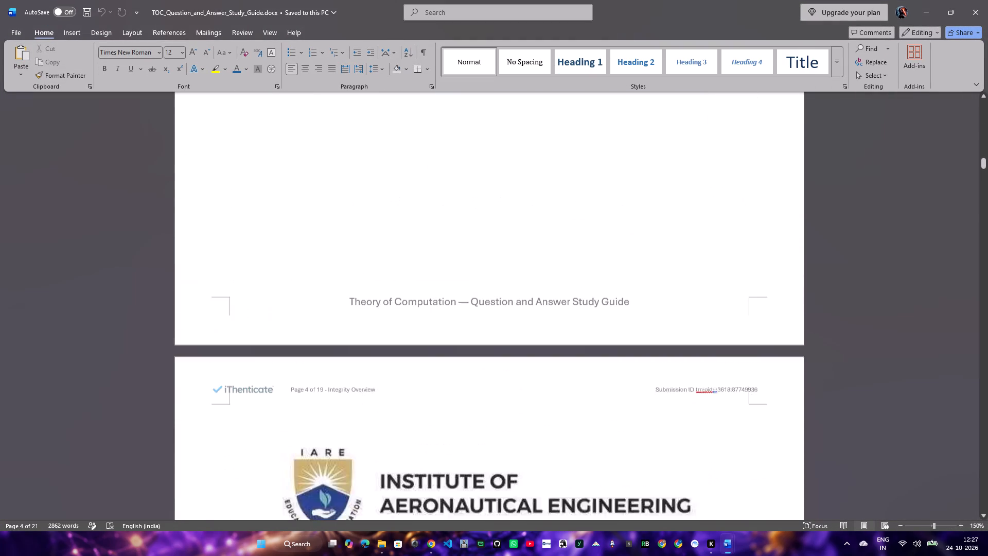
{"action": "triple_click", "coordinate": [527, 340]}
{"action": "triple_click", "coordinate": [528, 342]}
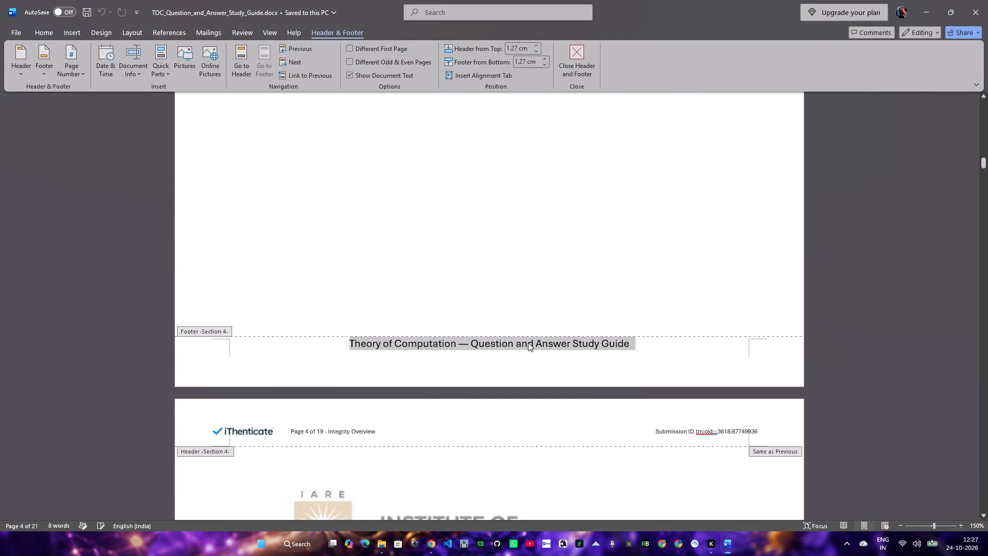
{"action": "left_click", "coordinate": [527, 342]}
{"action": "left_click_drag", "start_coordinate": [676, 342], "coordinate": [667, 345]}
{"action": "left_click_drag", "start_coordinate": [646, 345], "coordinate": [546, 343]}
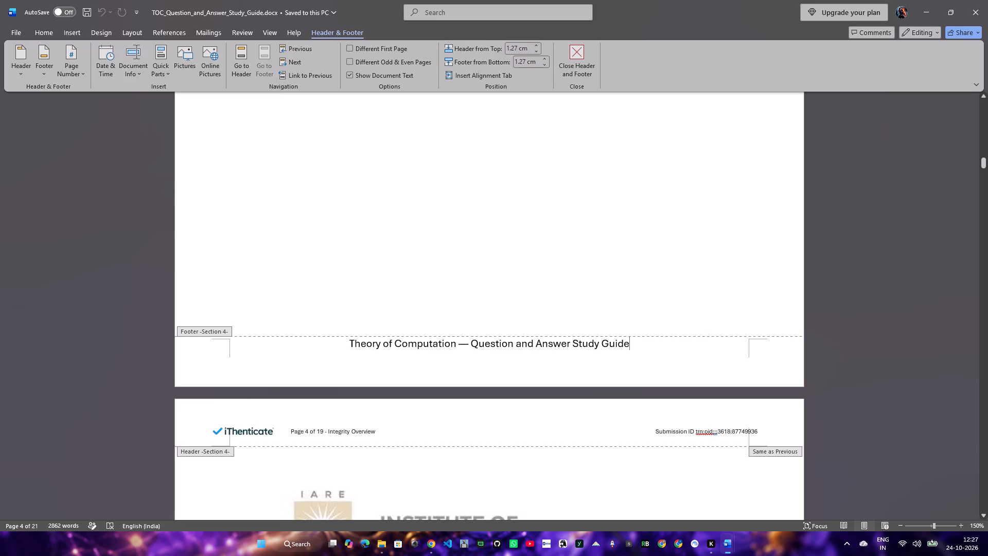
{"action": "left_click_drag", "start_coordinate": [546, 343], "coordinate": [482, 346]}
{"action": "key", "text": "BackSpace"}
{"action": "key", "text": "BackSpace"}
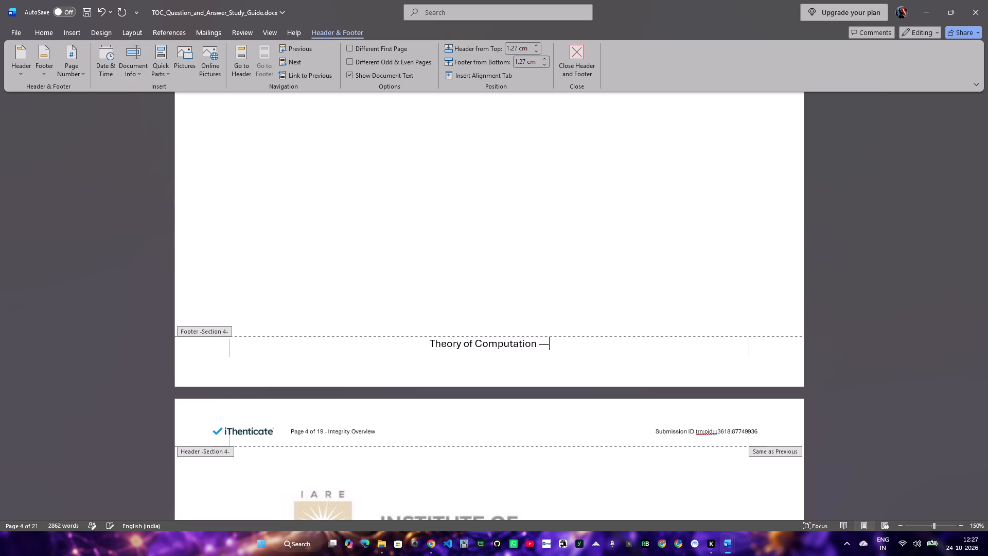
{"action": "key", "text": "BackSpace"}
{"action": "key", "text": "ctrl+s"}
{"action": "key", "text": "ctrl+s"}
{"action": "key", "text": "ctrl+s"}
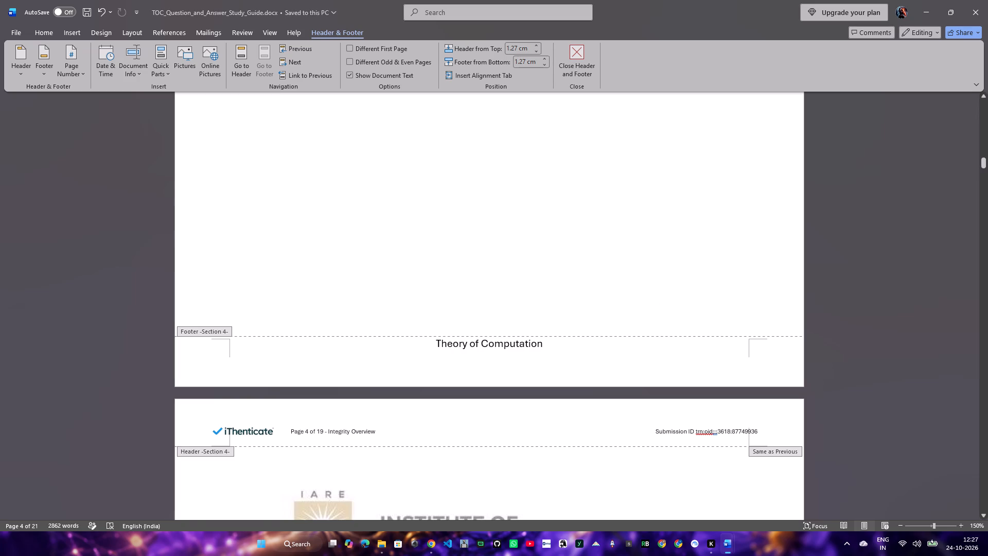
{"action": "key", "text": "BackSpace"}
Save the TOC study guide and close it.
{"action": "key", "text": "ctrl+s"}
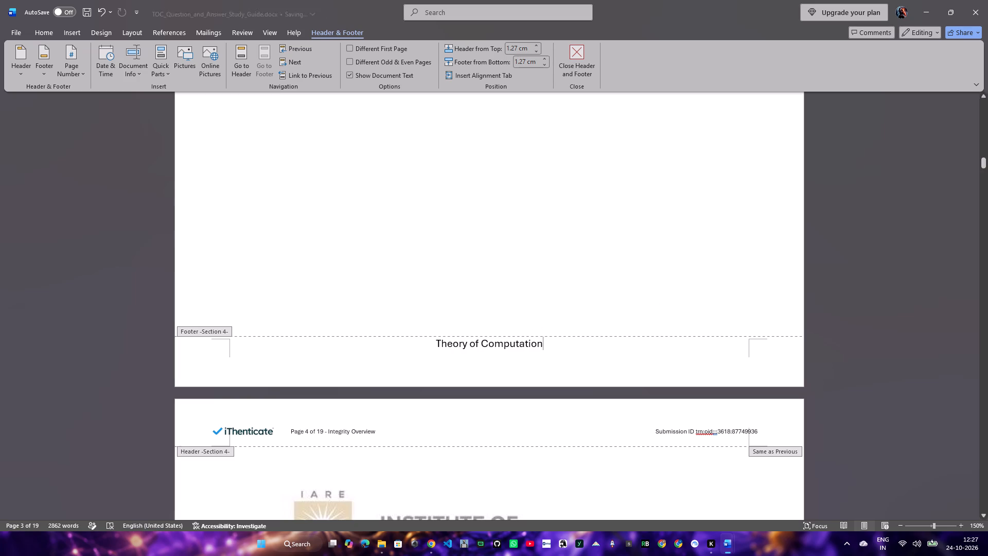
{"action": "left_click", "coordinate": [987, 0]}
In KRR_Important_Questions_and_Answers.docx, insert 14 blank lines above the "Knowledge Representation and Reasoning (KRR)" title to move it down its page.
{"action": "scroll", "coordinate": [595, 342], "scroll_direction": "up", "scroll_amount": 3}
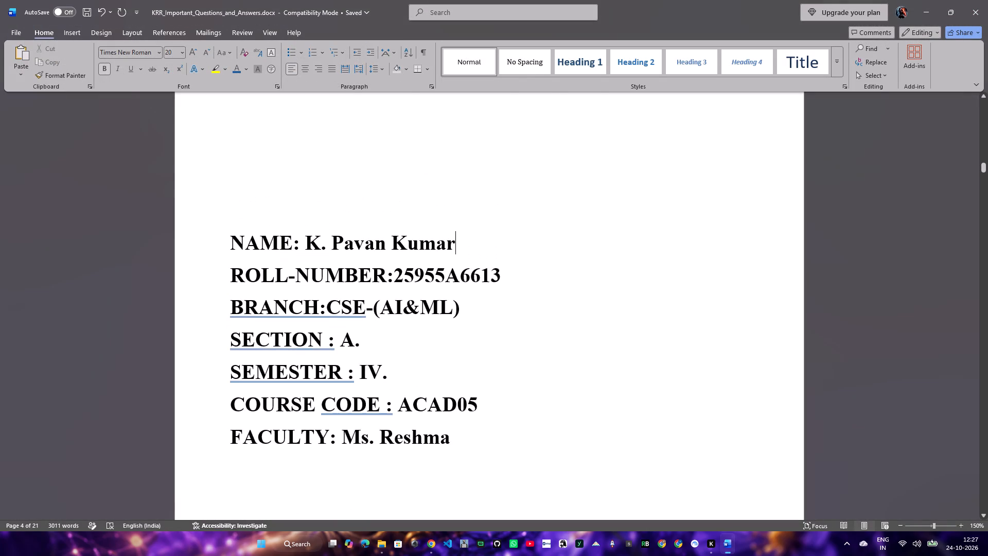
{"action": "scroll", "coordinate": [595, 342], "scroll_direction": "up", "scroll_amount": 1}
{"action": "scroll", "coordinate": [595, 342], "scroll_direction": "down", "scroll_amount": 3}
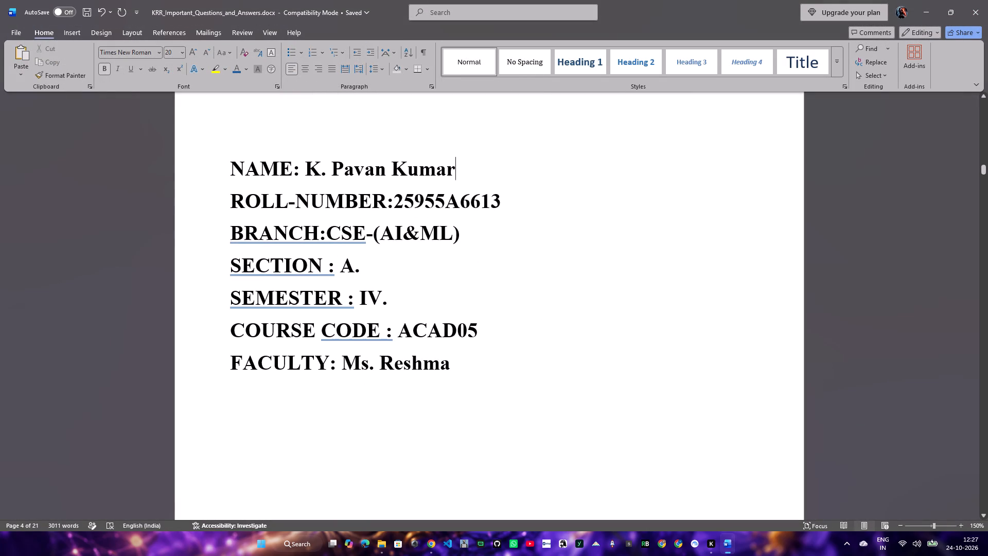
{"action": "scroll", "coordinate": [548, 308], "scroll_direction": "down", "scroll_amount": 4}
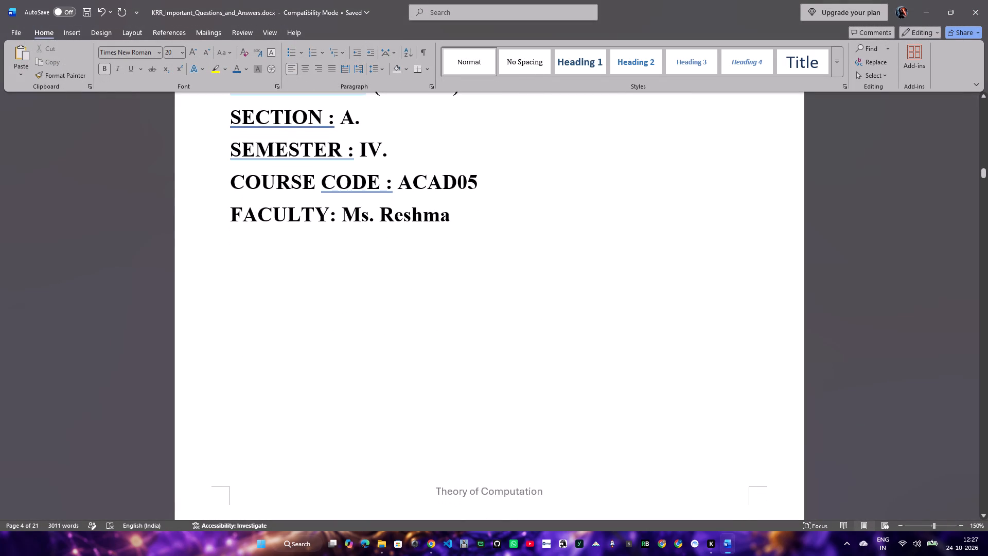
{"action": "scroll", "coordinate": [548, 314], "scroll_direction": "down", "scroll_amount": 13}
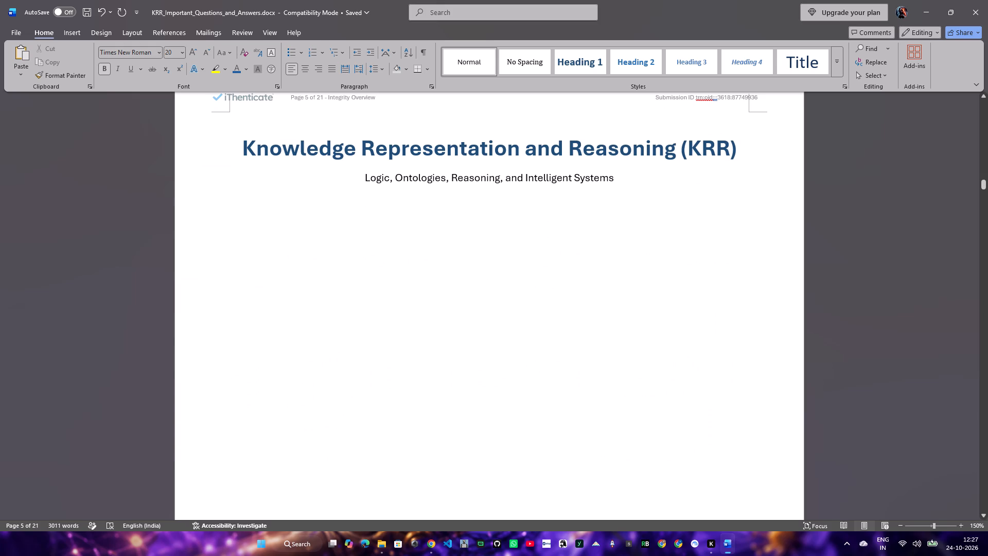
{"action": "left_click", "coordinate": [413, 132]}
{"action": "key", "text": "Return"}
{"action": "key", "text": "Return"}
{"action": "key", "text": "Return"}
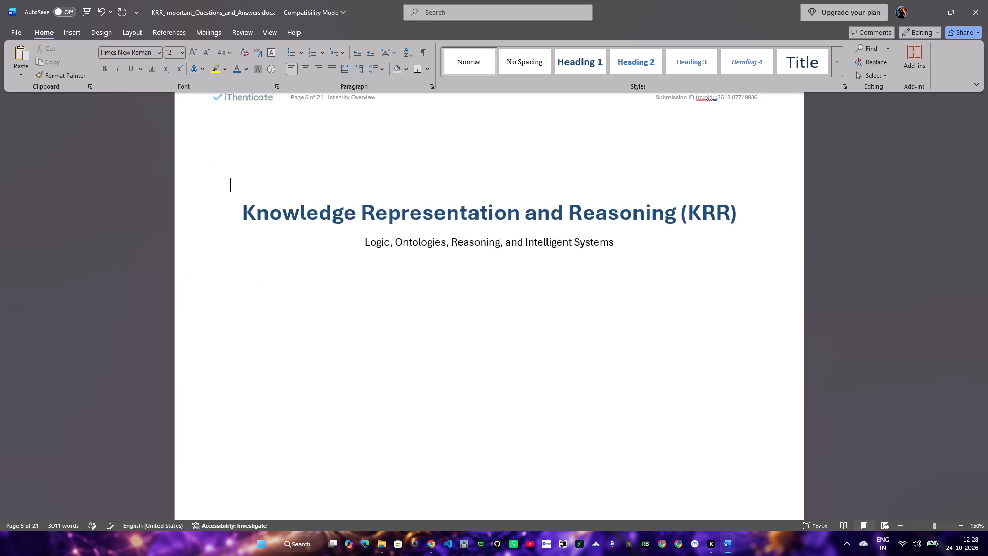
{"action": "key", "text": "Return"}
{"action": "key", "text": "Return"}
{"action": "key", "text": "Return"}
{"action": "key", "text": "Return"}
{"action": "key", "text": "Return"}
{"action": "key", "text": "Return"}
{"action": "key", "text": "Return"}
{"action": "key", "text": "Return"}
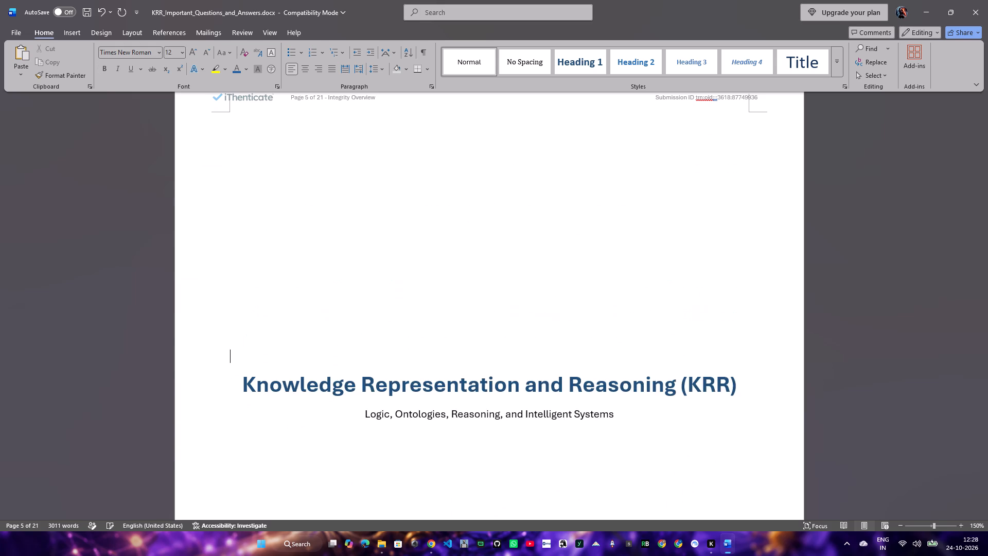
{"action": "scroll", "coordinate": [416, 124], "scroll_direction": "down", "scroll_amount": 5}
{"action": "key", "text": "Return"}
{"action": "key", "text": "Return"}
{"action": "scroll", "coordinate": [407, 134], "scroll_direction": "down", "scroll_amount": 6}
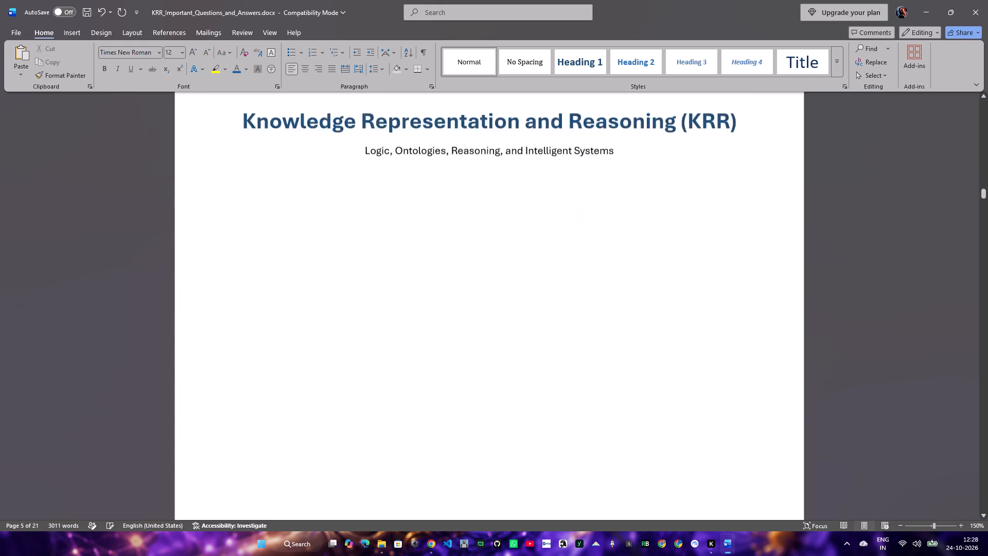
{"action": "scroll", "coordinate": [407, 134], "scroll_direction": "down", "scroll_amount": 1}
{"action": "scroll", "coordinate": [407, 134], "scroll_direction": "up", "scroll_amount": 19}
{"action": "scroll", "coordinate": [411, 147], "scroll_direction": "down", "scroll_amount": 13}
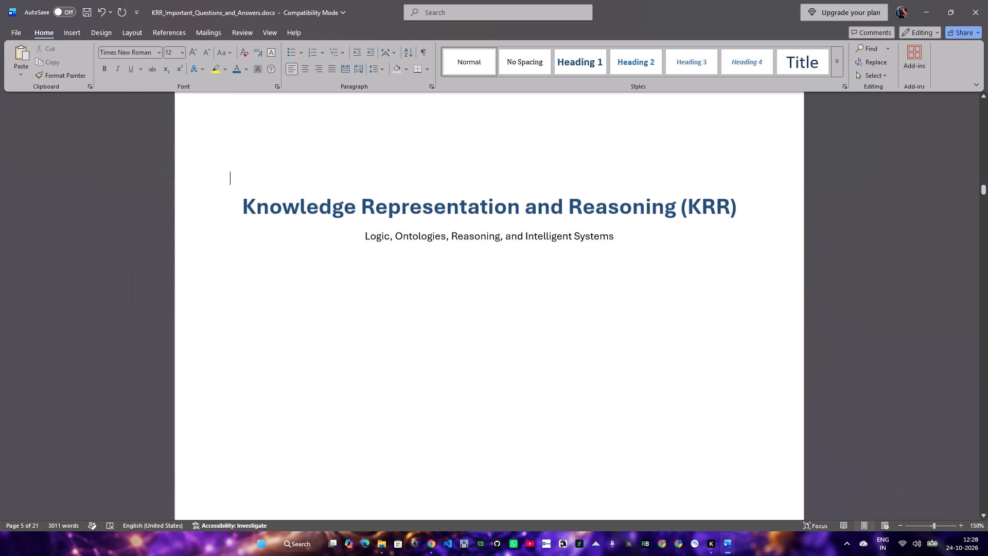
{"action": "key", "text": "Return"}
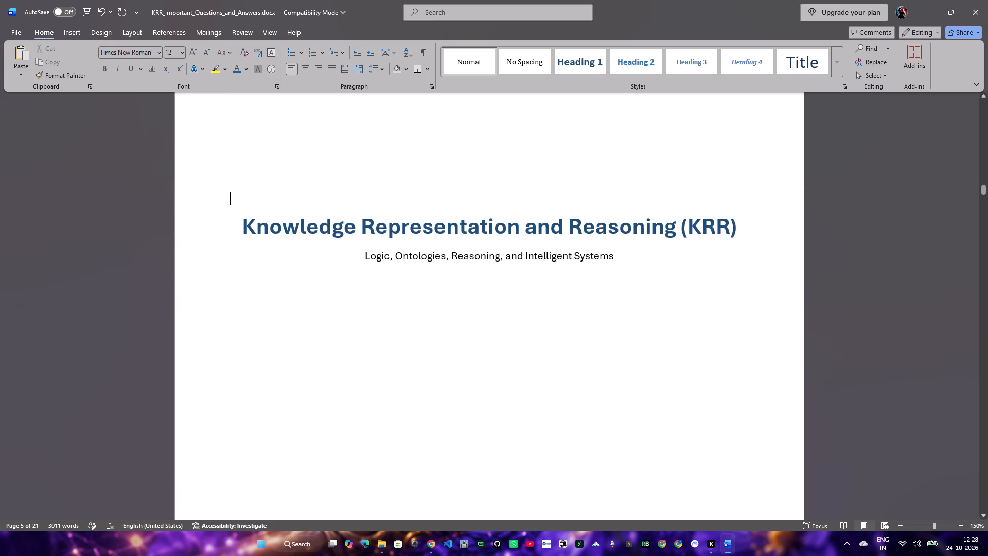
On the similarity report's cover page, change the last digit of the roll number in the "-krr.pdf" heading to 3.
{"action": "scroll", "coordinate": [409, 165], "scroll_direction": "up", "scroll_amount": 20}
{"action": "scroll", "coordinate": [409, 165], "scroll_direction": "up", "scroll_amount": 20}
{"action": "scroll", "coordinate": [409, 165], "scroll_direction": "up", "scroll_amount": 10}
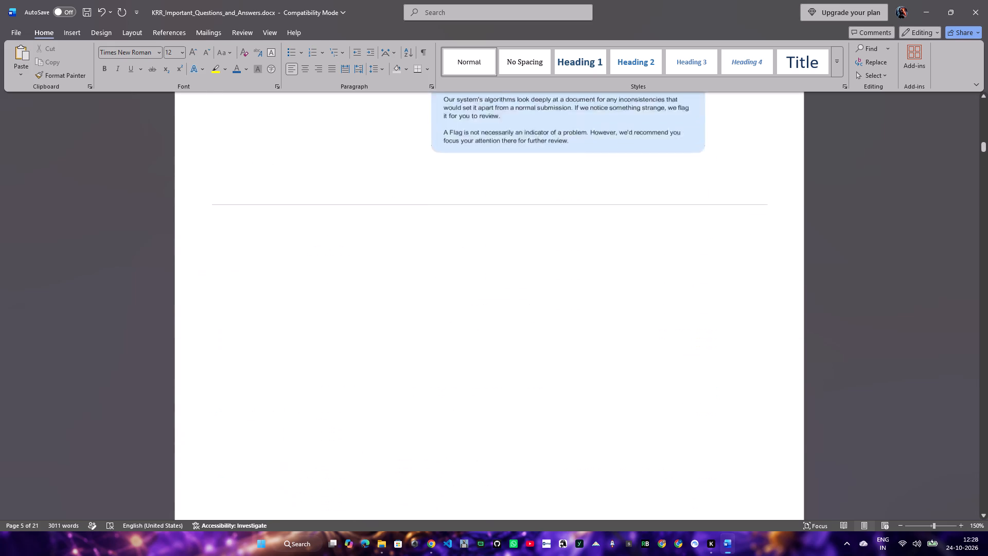
{"action": "scroll", "coordinate": [409, 165], "scroll_direction": "up", "scroll_amount": 2}
{"action": "scroll", "coordinate": [338, 250], "scroll_direction": "up", "scroll_amount": 20}
{"action": "scroll", "coordinate": [272, 307], "scroll_direction": "up", "scroll_amount": 3}
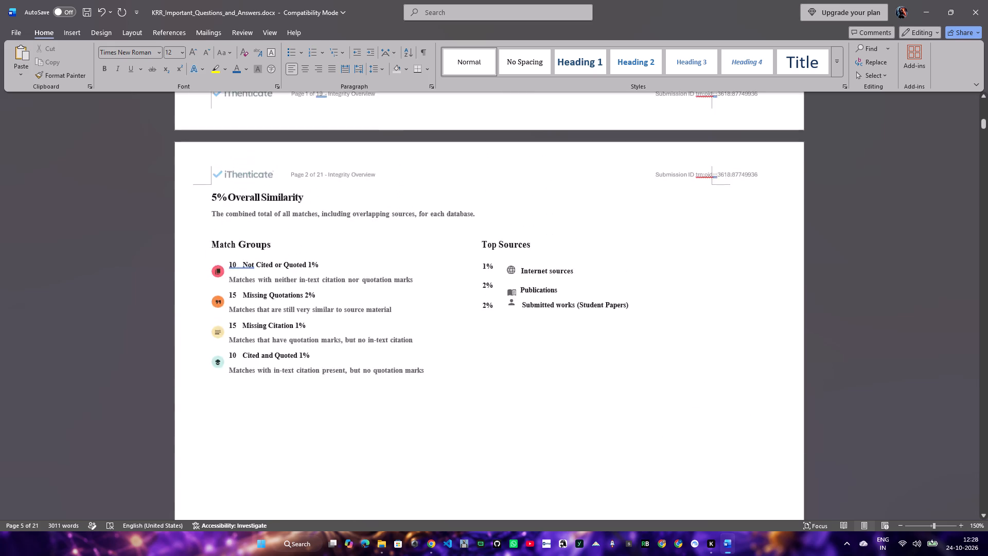
{"action": "scroll", "coordinate": [273, 307], "scroll_direction": "up", "scroll_amount": 20}
{"action": "scroll", "coordinate": [273, 307], "scroll_direction": "up", "scroll_amount": 10}
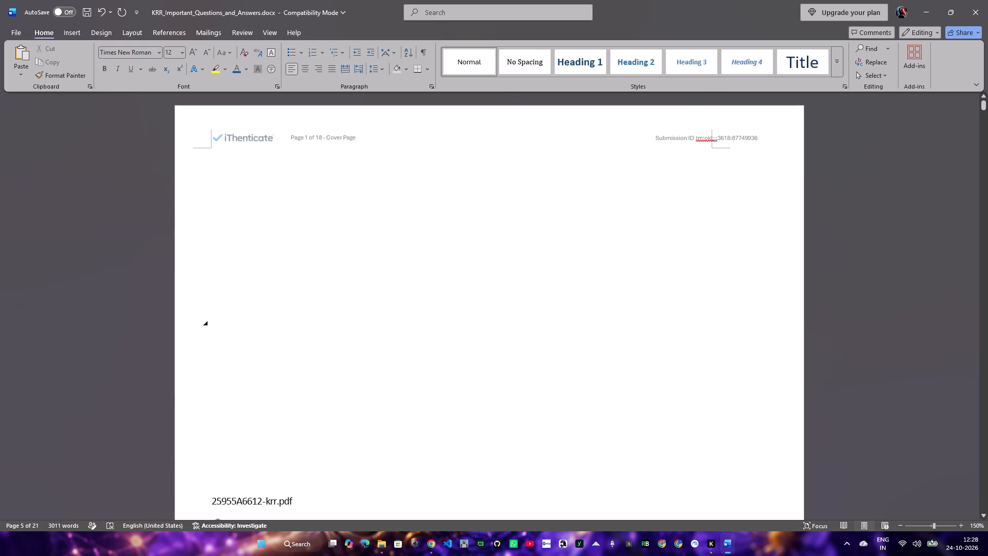
{"action": "scroll", "coordinate": [275, 310], "scroll_direction": "down", "scroll_amount": 4}
{"action": "left_click", "coordinate": [262, 351]}
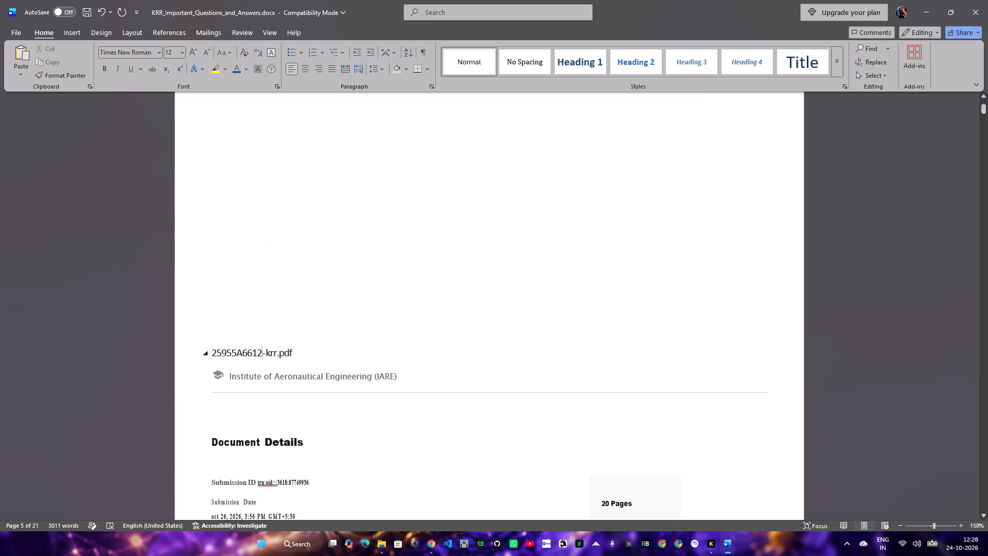
{"action": "key", "text": "BackSpace"}
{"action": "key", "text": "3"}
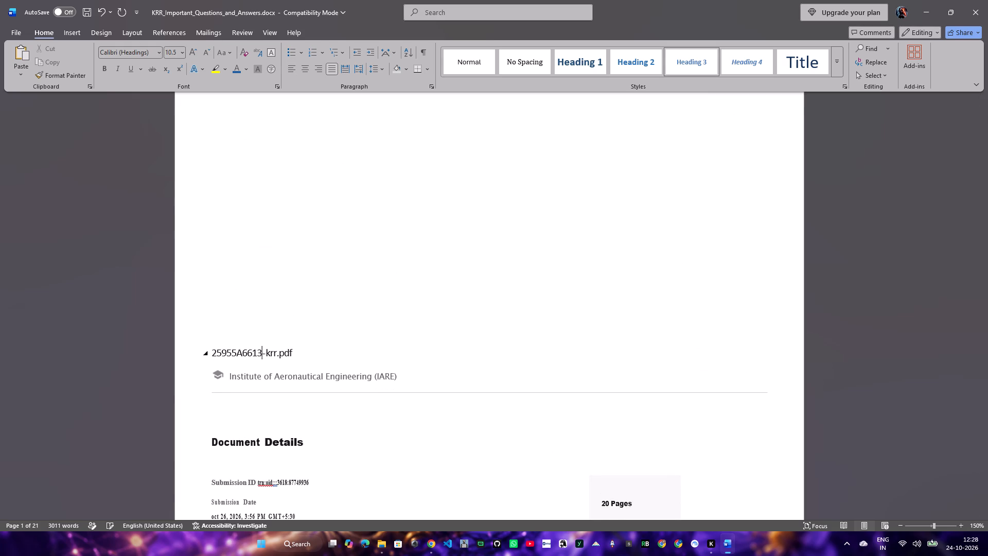
Change the last digit of the roll number in the File Name entry under Document Details to 3 and save the document.
{"action": "scroll", "coordinate": [295, 351], "scroll_direction": "down", "scroll_amount": 7}
{"action": "scroll", "coordinate": [337, 350], "scroll_direction": "down", "scroll_amount": 3}
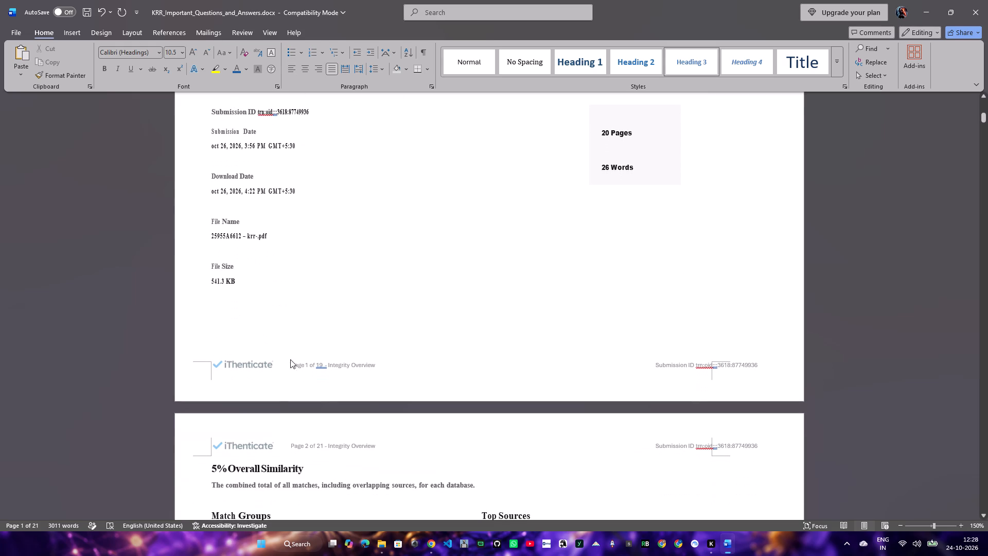
{"action": "left_click", "coordinate": [240, 235]}
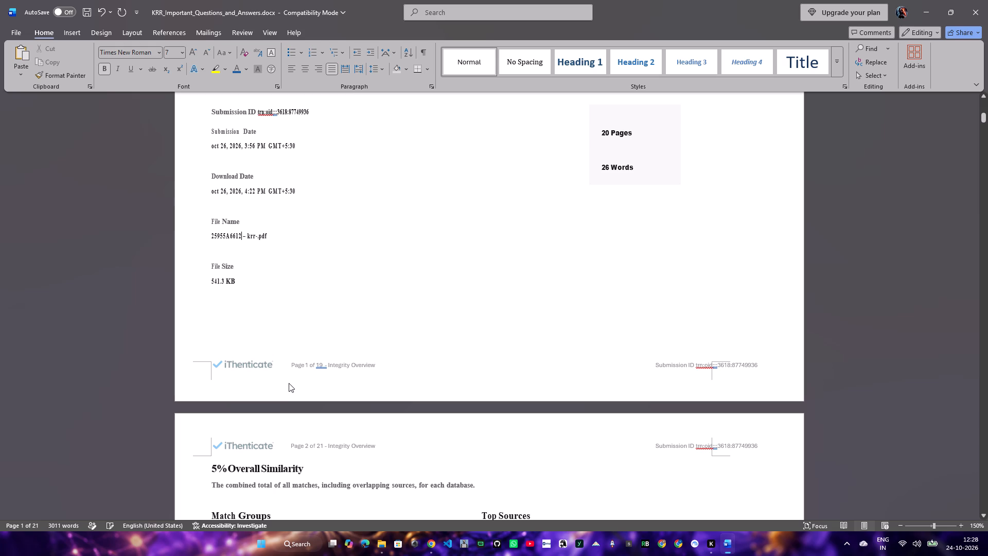
{"action": "key", "text": "BackSpace"}
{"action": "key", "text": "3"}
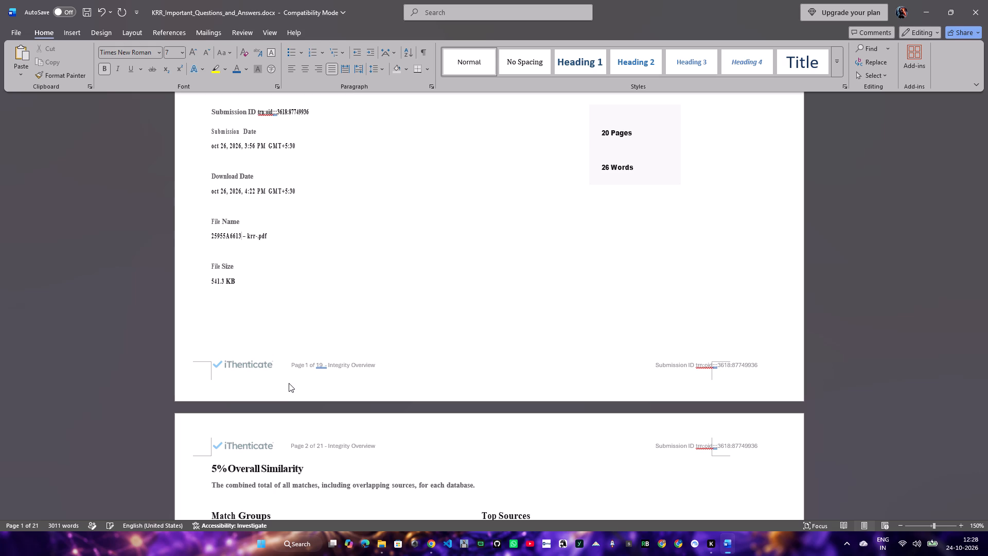
{"action": "key", "text": "ctrl+s"}
Review the report pages, the student details page and the KRR title page down to its footer.
{"action": "scroll", "coordinate": [305, 374], "scroll_direction": "down", "scroll_amount": 20}
{"action": "scroll", "coordinate": [305, 374], "scroll_direction": "down", "scroll_amount": 14}
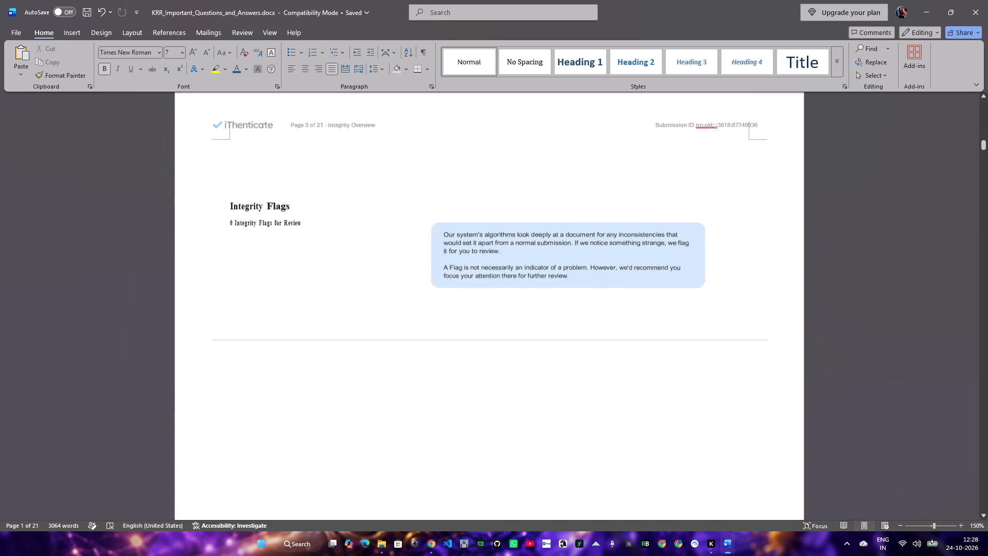
{"action": "scroll", "coordinate": [296, 410], "scroll_direction": "down", "scroll_amount": 9}
{"action": "scroll", "coordinate": [293, 416], "scroll_direction": "down", "scroll_amount": 20}
{"action": "scroll", "coordinate": [293, 416], "scroll_direction": "down", "scroll_amount": 1}
{"action": "scroll", "coordinate": [277, 452], "scroll_direction": "up", "scroll_amount": 6}
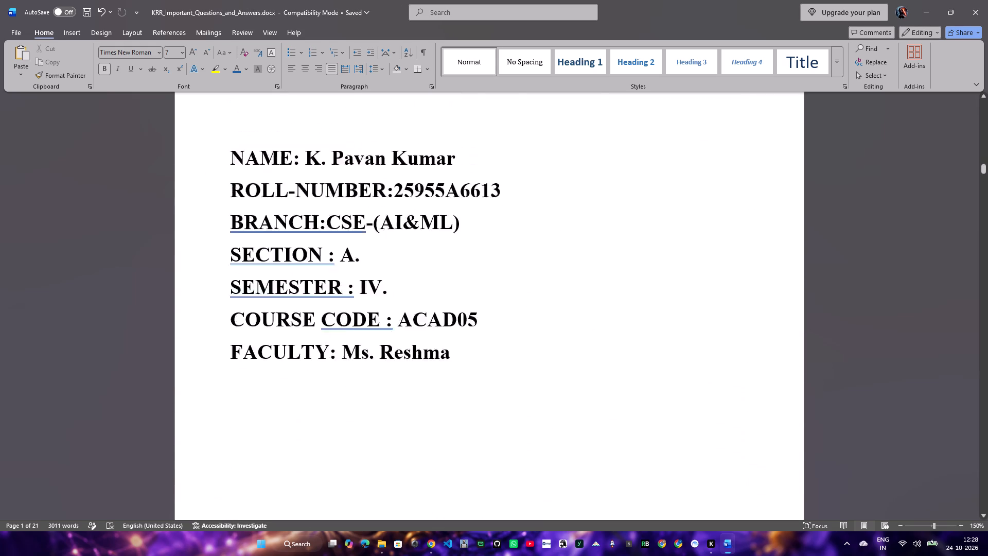
{"action": "scroll", "coordinate": [277, 450], "scroll_direction": "down", "scroll_amount": 20}
{"action": "scroll", "coordinate": [277, 450], "scroll_direction": "down", "scroll_amount": 8}
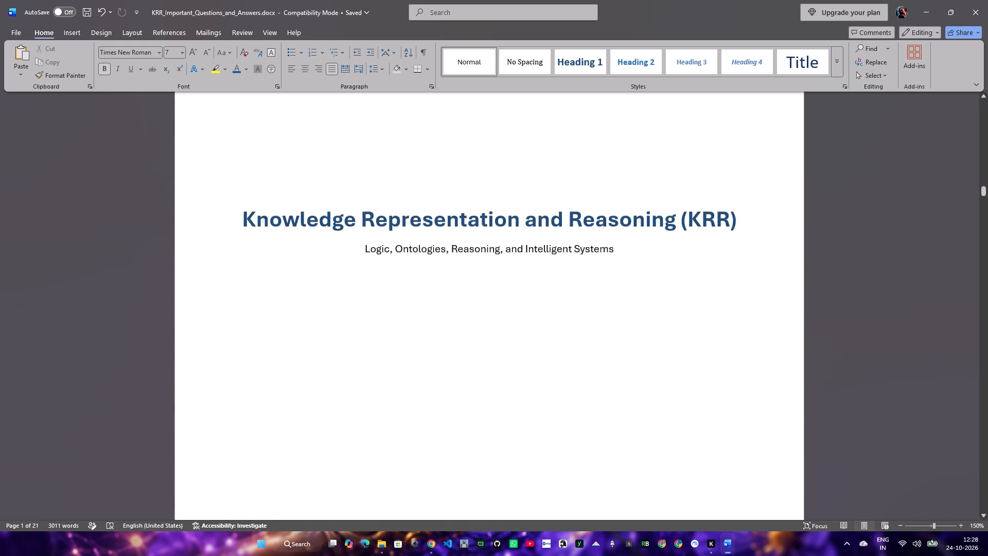
{"action": "scroll", "coordinate": [515, 432], "scroll_direction": "down", "scroll_amount": 3}
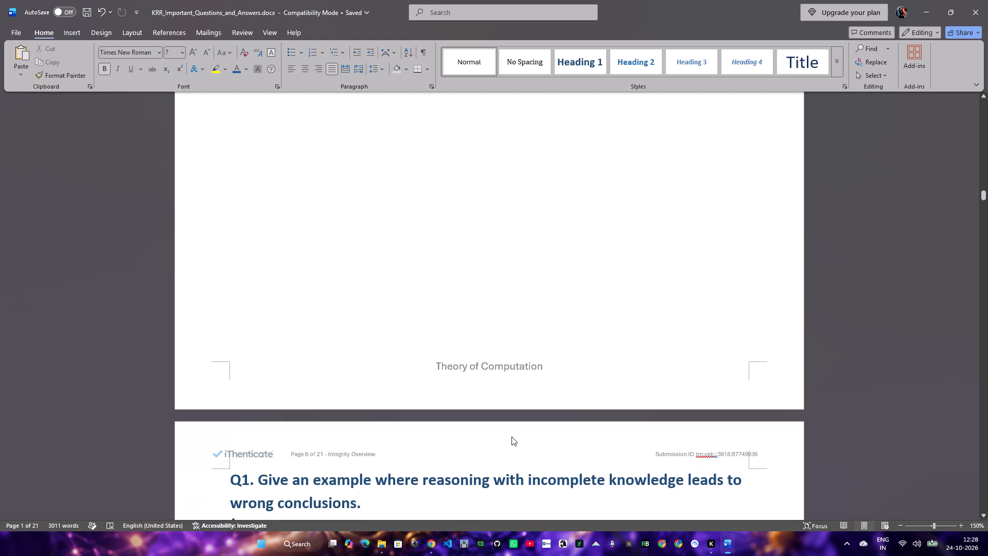
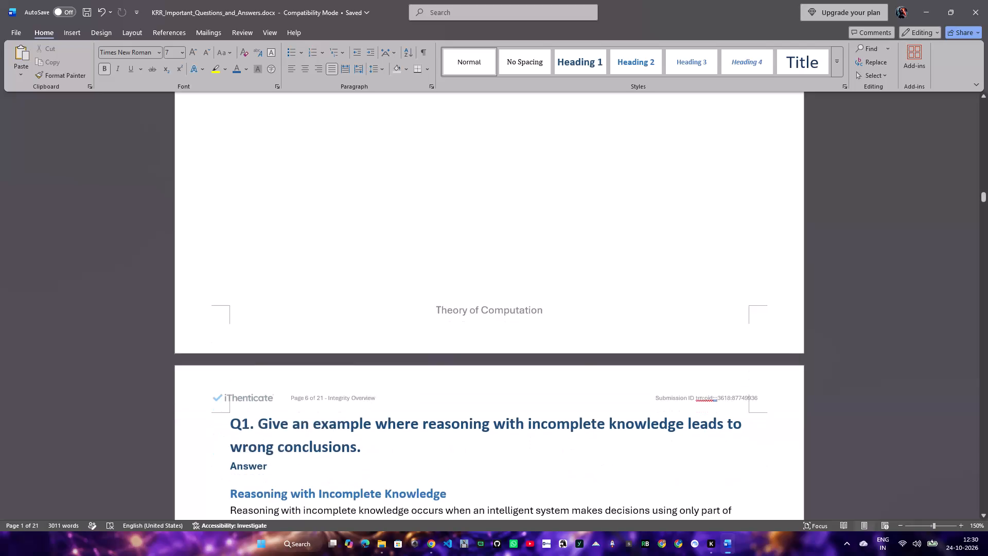
Set all the question-and-answer content, from the Q1 heading to the end of the document, in Times New Roman.
{"action": "scroll", "coordinate": [563, 391], "scroll_direction": "down", "scroll_amount": 2}
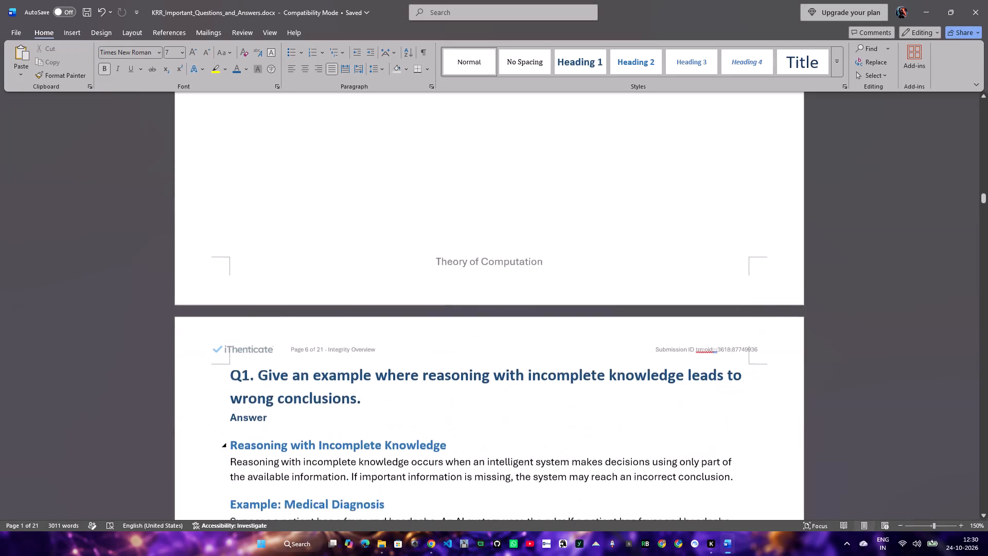
{"action": "left_click", "coordinate": [225, 333]}
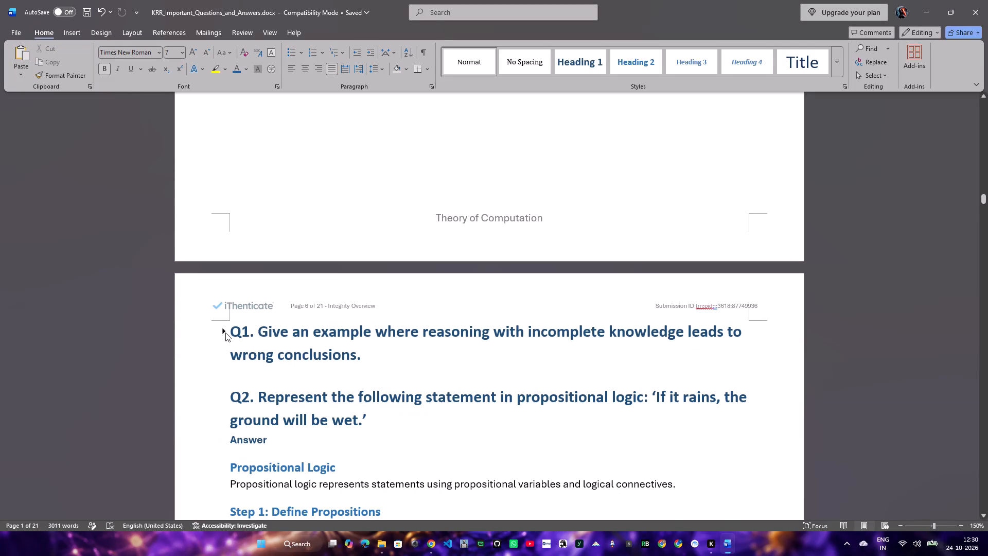
{"action": "left_click", "coordinate": [228, 331]}
{"action": "left_click", "coordinate": [225, 332]}
{"action": "left_click_drag", "start_coordinate": [231, 327], "coordinate": [282, 498]}
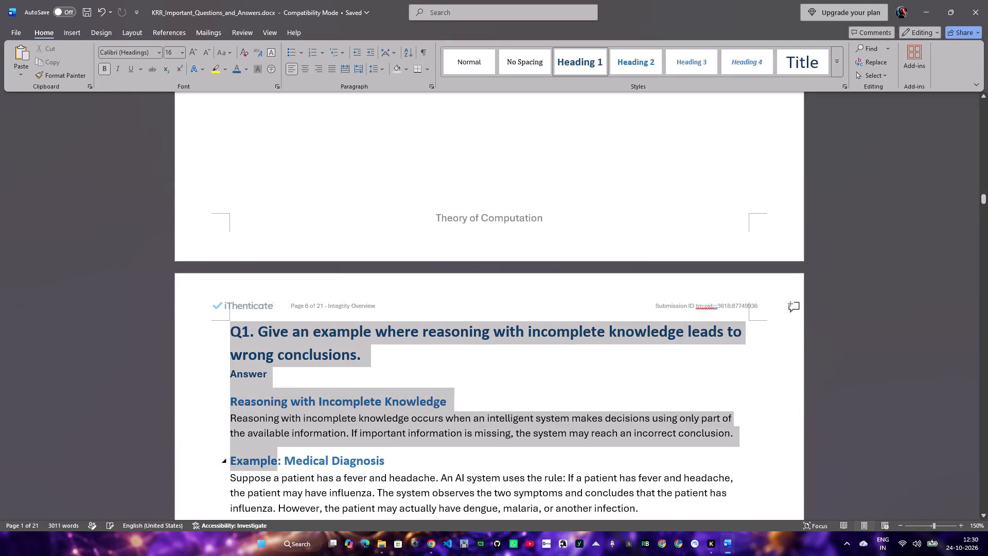
{"action": "left_click_drag", "start_coordinate": [282, 498], "coordinate": [289, 555]}
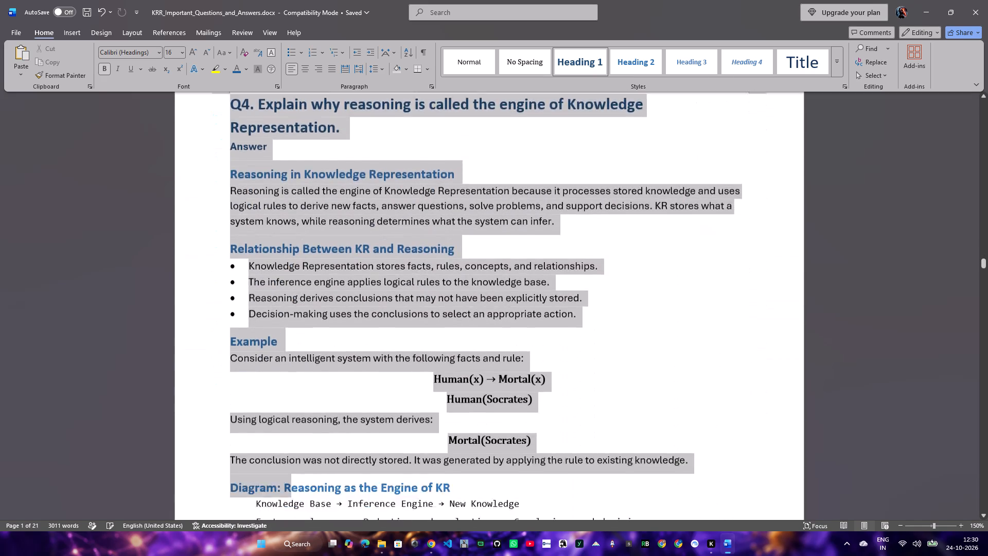
{"action": "left_click_drag", "start_coordinate": [289, 555], "coordinate": [290, 555]}
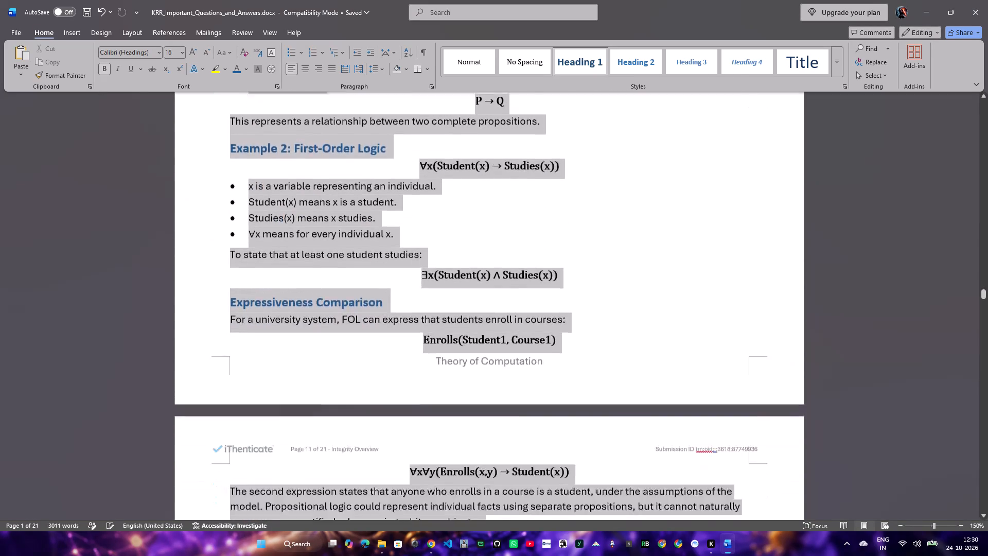
{"action": "left_click_drag", "start_coordinate": [290, 555], "coordinate": [385, 555]}
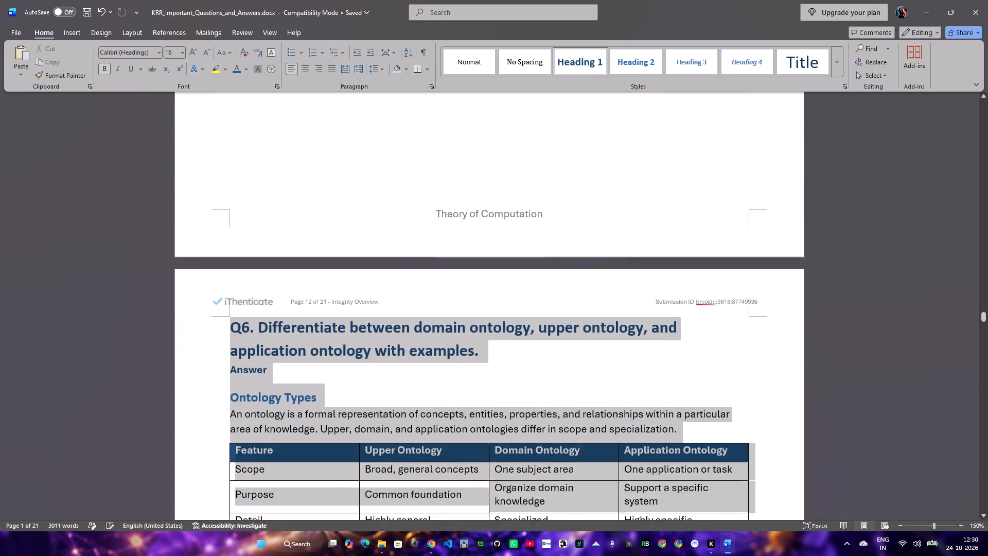
{"action": "left_click_drag", "start_coordinate": [385, 555], "coordinate": [435, 523]}
{"action": "scroll", "coordinate": [383, 555], "scroll_direction": "down", "scroll_amount": 5, "text": "ctrl"}
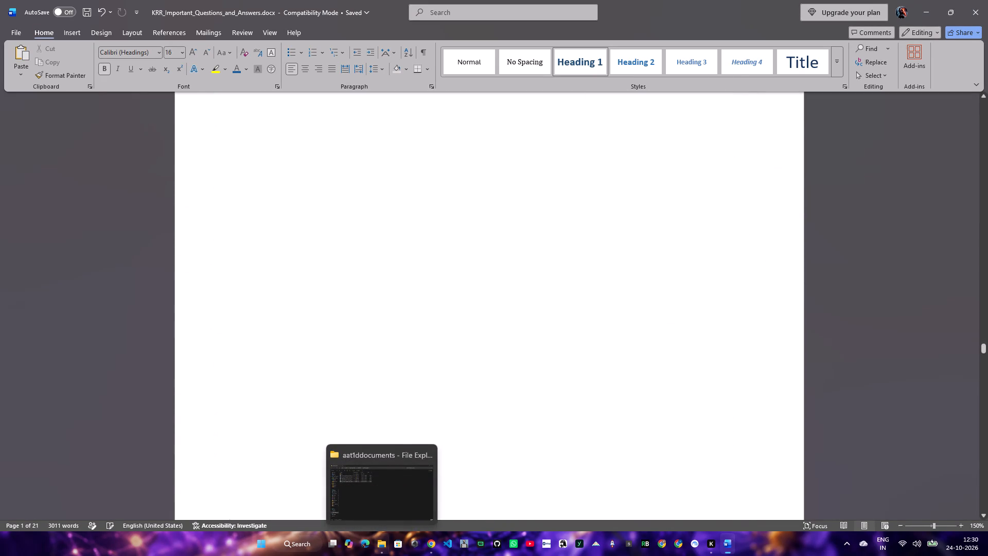
{"action": "left_click_drag", "start_coordinate": [435, 523], "coordinate": [522, 461]}
{"action": "scroll", "coordinate": [518, 473], "scroll_direction": "down", "scroll_amount": 11, "text": "ctrl"}
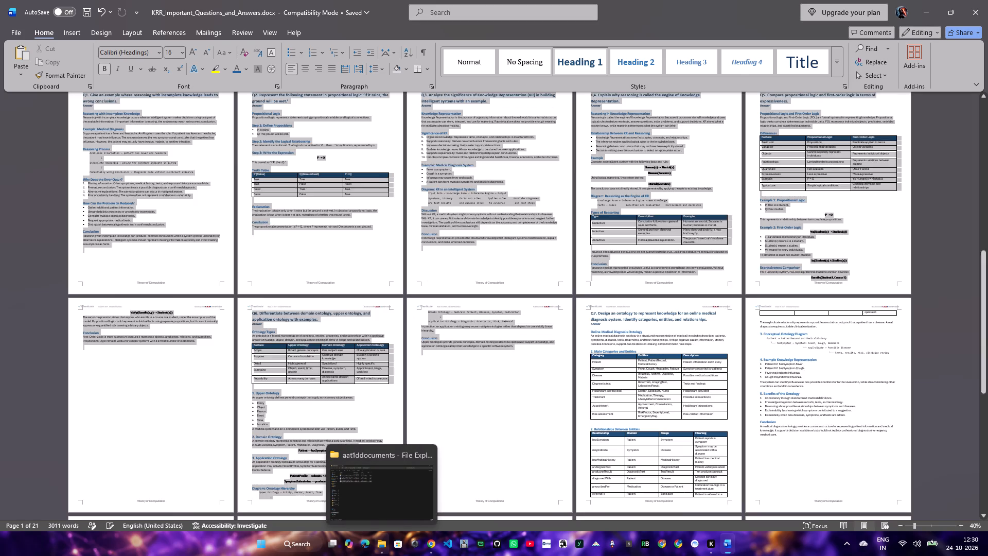
{"action": "left_click_drag", "start_coordinate": [522, 461], "coordinate": [635, 402]}
{"action": "scroll", "coordinate": [520, 462], "scroll_direction": "down", "scroll_amount": 3, "text": "ctrl"}
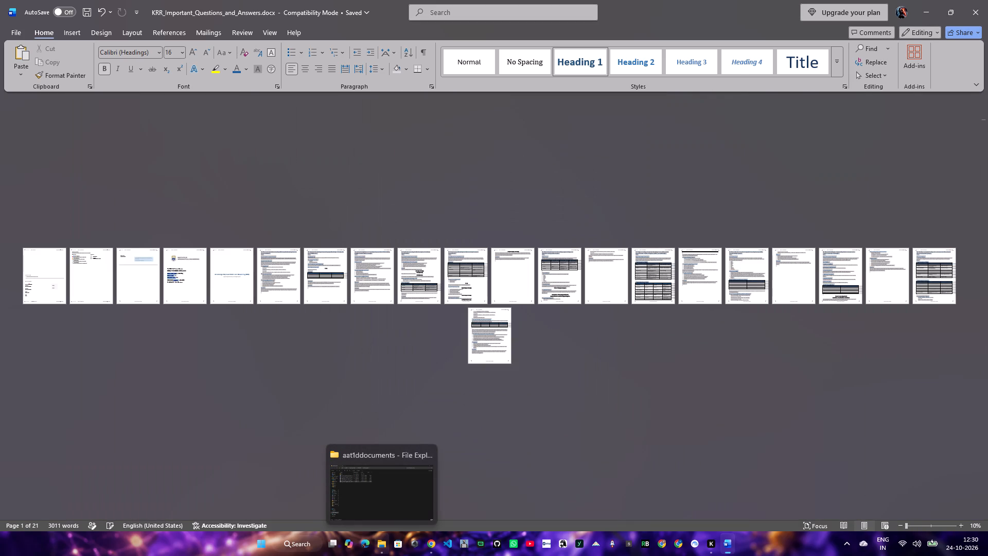
{"action": "left_click_drag", "start_coordinate": [635, 402], "coordinate": [506, 377]}
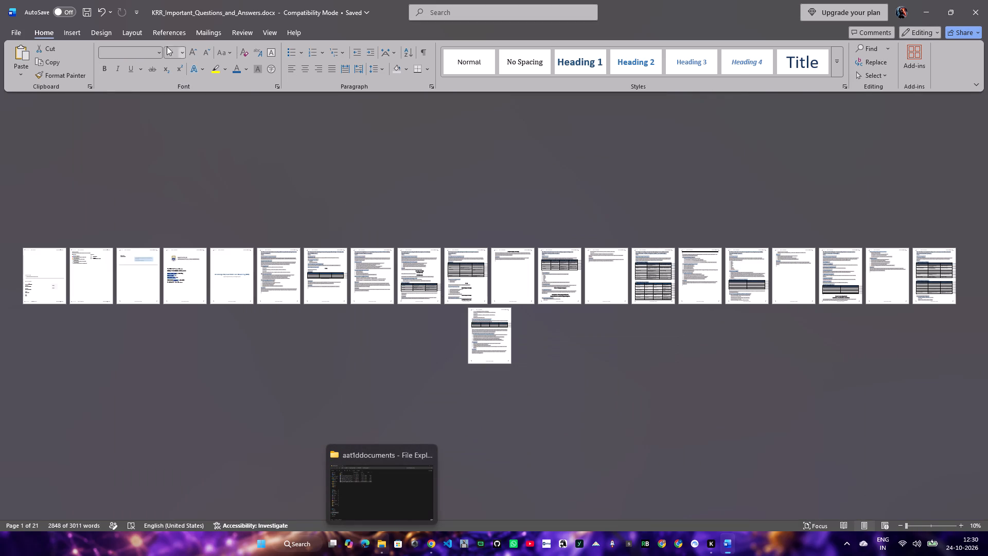
{"action": "left_click", "coordinate": [144, 46]}
{"action": "type", "text": "tim"}
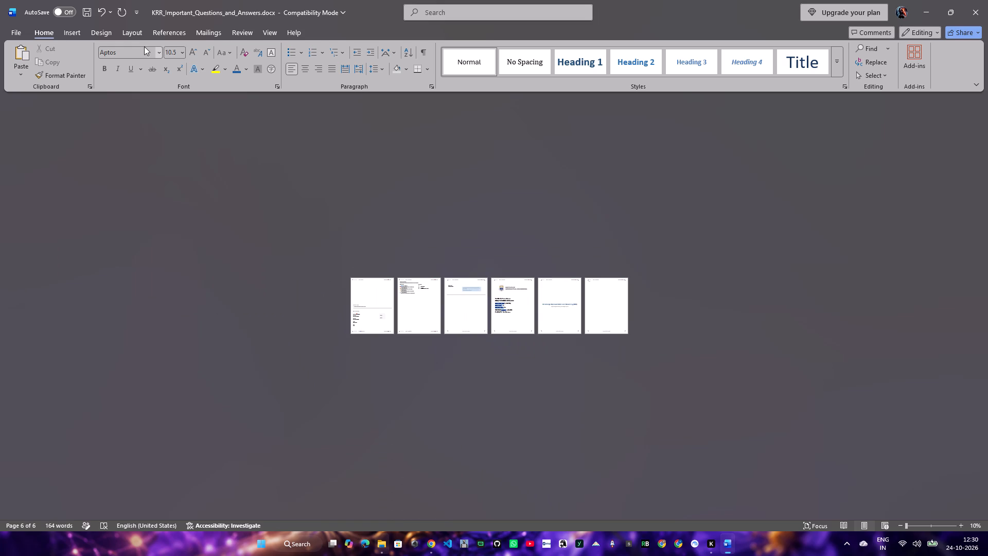
{"action": "key", "text": "ctrl+z"}
{"action": "left_click", "coordinate": [120, 47]}
{"action": "left_click", "coordinate": [122, 49]}
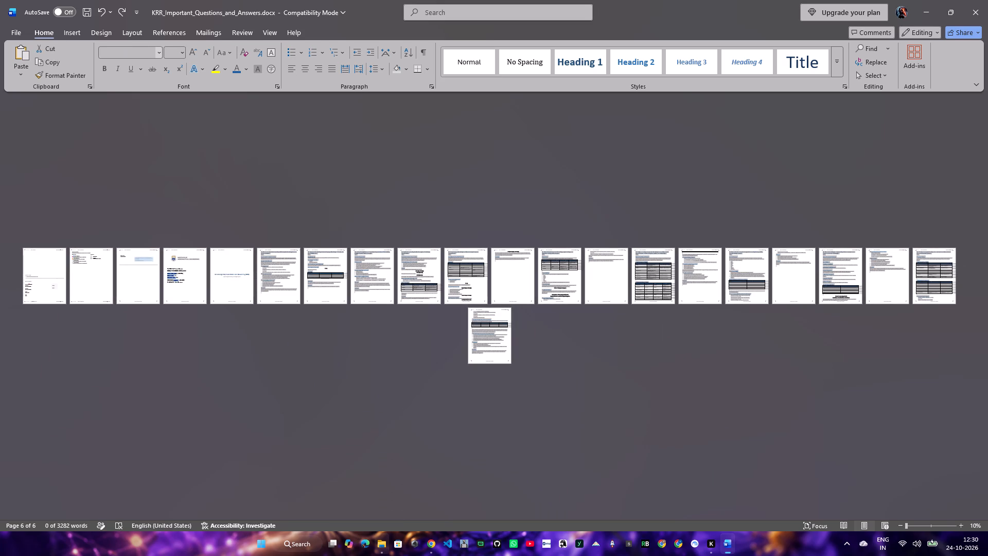
{"action": "type", "text": "time"}
{"action": "key", "text": "Return"}
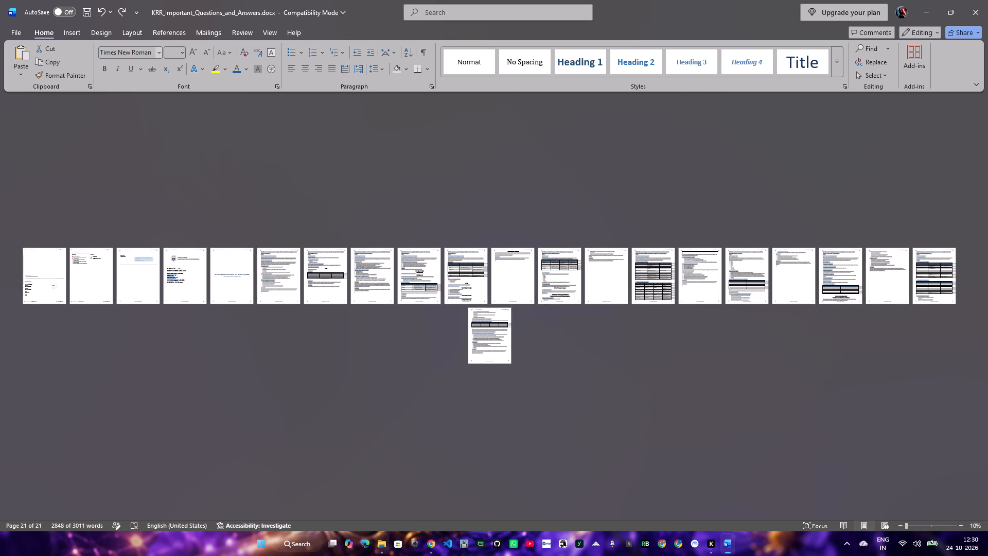
Set the selected question-and-answer content to font size 12 with 1.5 line spacing.
{"action": "left_click", "coordinate": [172, 50]}
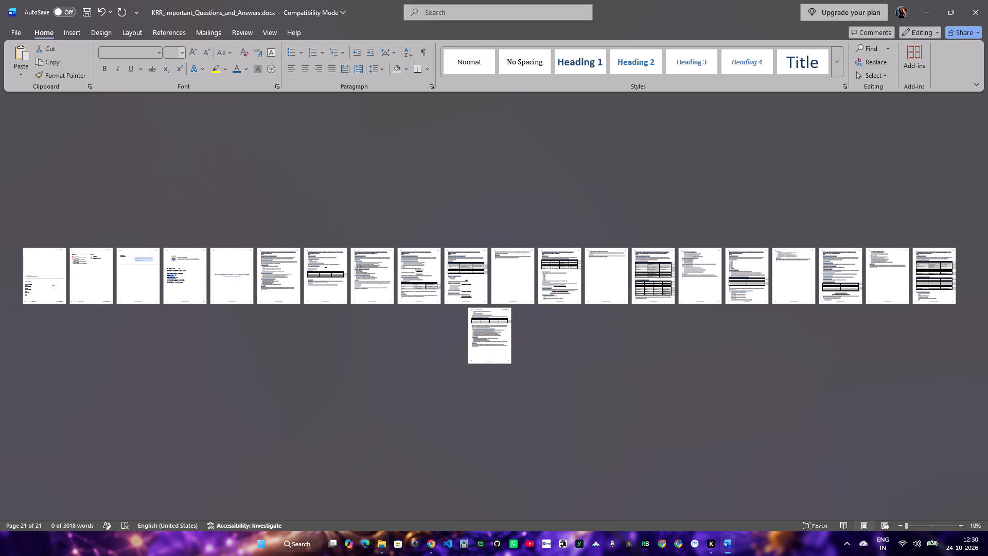
{"action": "type", "text": "12"}
{"action": "key", "text": "Return"}
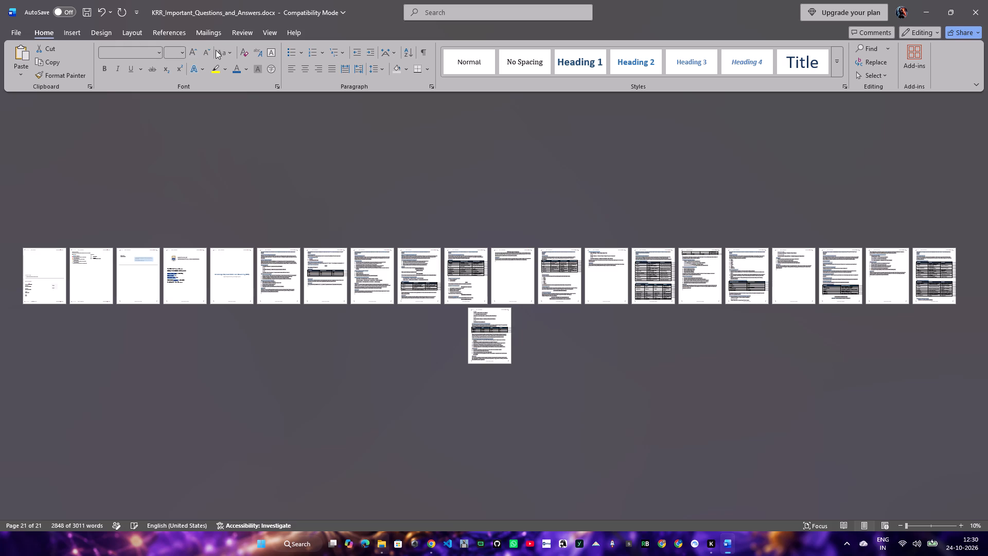
{"action": "left_click", "coordinate": [378, 69]}
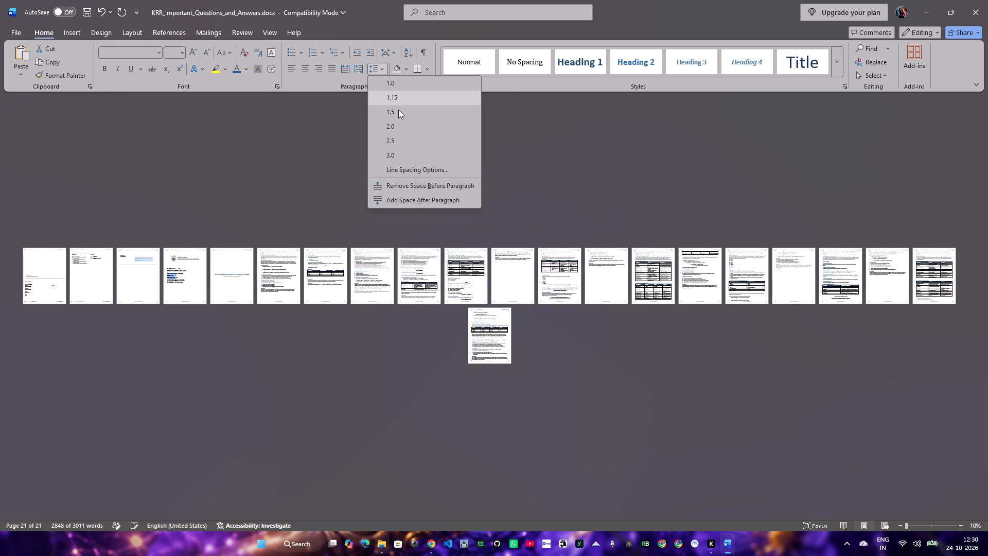
{"action": "left_click", "coordinate": [397, 110]}
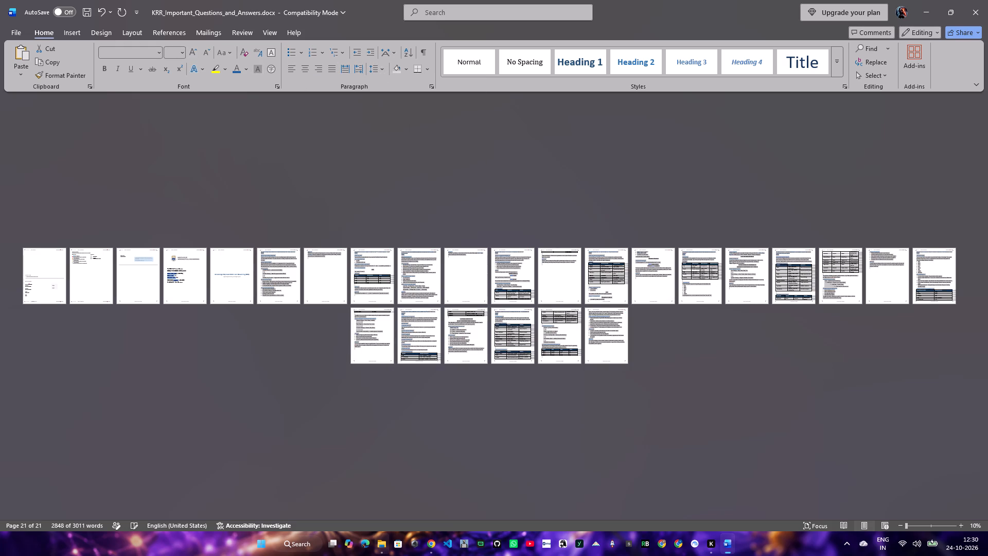
Change the font colour of the whole selected question-and-answer content to black.
{"action": "left_click", "coordinate": [250, 69]}
{"action": "left_click", "coordinate": [251, 100]}
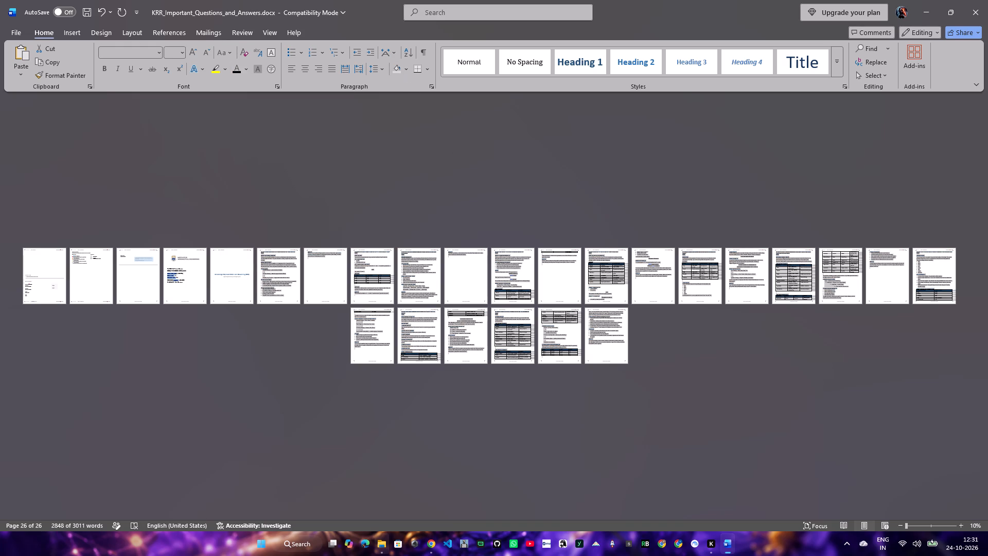
{"action": "left_click", "coordinate": [432, 153]}
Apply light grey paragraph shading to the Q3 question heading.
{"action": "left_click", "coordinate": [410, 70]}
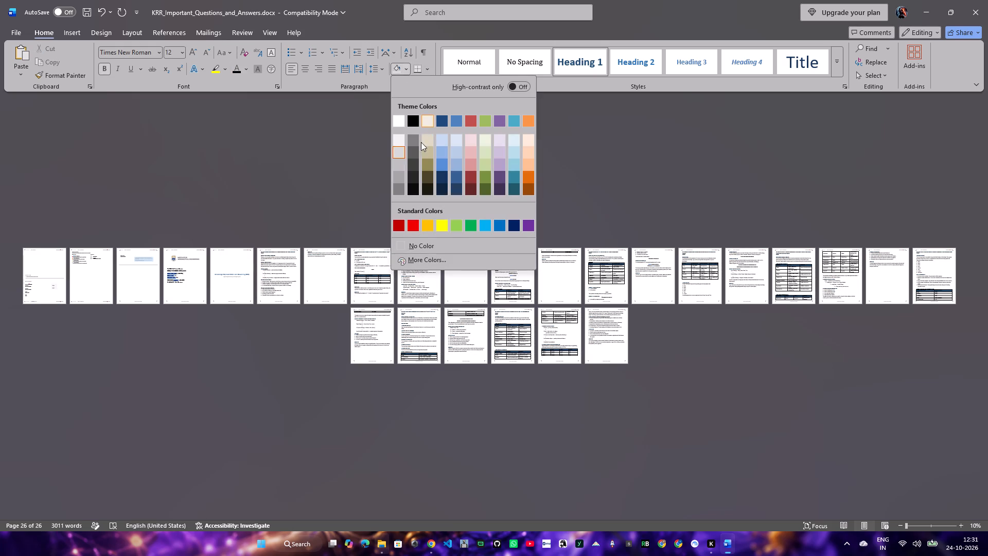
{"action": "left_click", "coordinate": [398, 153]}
Set the shading of the Q3 question heading about the significance of Knowledge Representation to white.
{"action": "scroll", "coordinate": [409, 206], "scroll_direction": "up", "scroll_amount": 3, "text": "ctrl"}
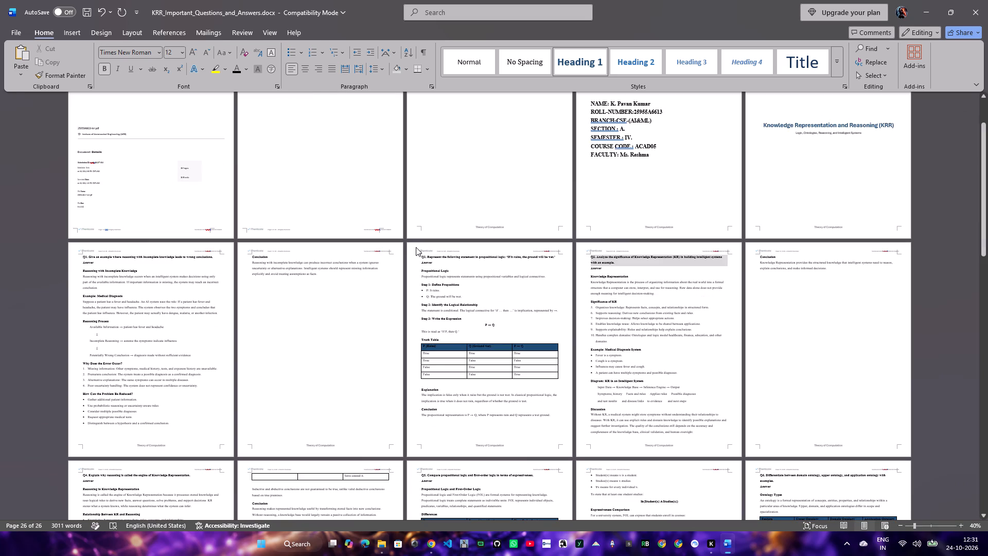
{"action": "scroll", "coordinate": [416, 247], "scroll_direction": "up", "scroll_amount": 5}
{"action": "scroll", "coordinate": [491, 240], "scroll_direction": "up", "scroll_amount": 4, "text": "ctrl"}
{"action": "left_click", "coordinate": [360, 319]}
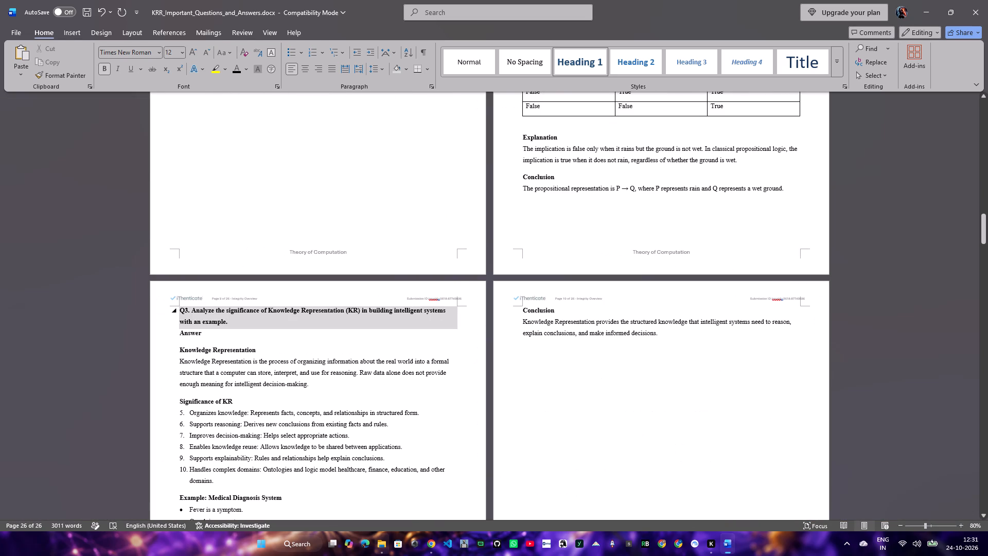
{"action": "scroll", "coordinate": [255, 327], "scroll_direction": "down", "scroll_amount": 20}
{"action": "scroll", "coordinate": [255, 327], "scroll_direction": "down", "scroll_amount": 2}
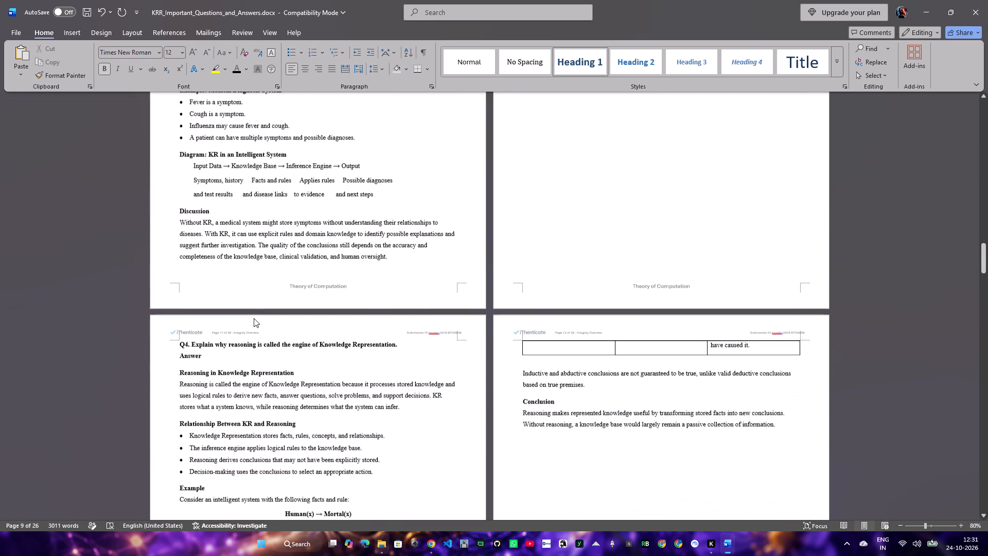
{"action": "scroll", "coordinate": [255, 318], "scroll_direction": "down", "scroll_amount": 3}
{"action": "scroll", "coordinate": [255, 318], "scroll_direction": "up", "scroll_amount": 14}
{"action": "scroll", "coordinate": [235, 250], "scroll_direction": "up", "scroll_amount": 4}
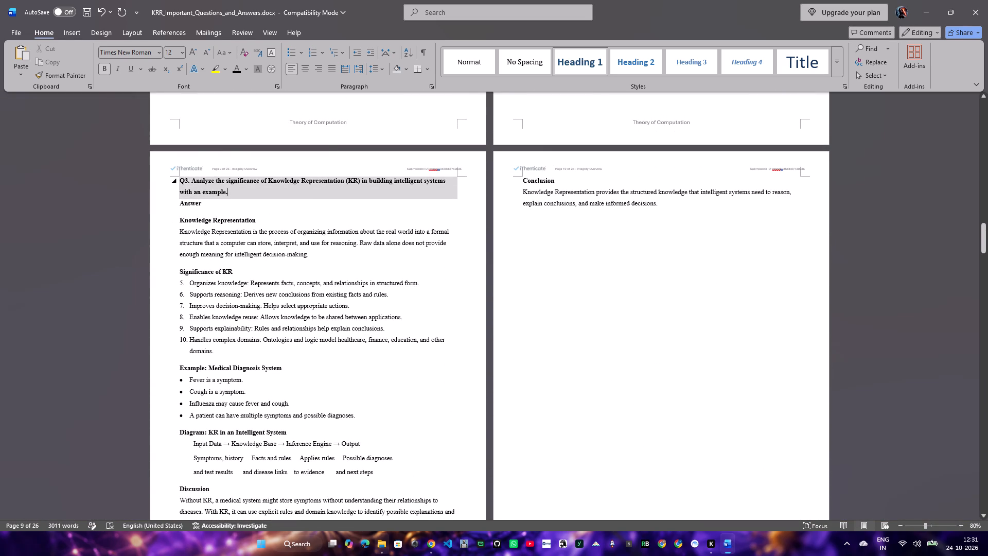
{"action": "left_click_drag", "start_coordinate": [229, 192], "coordinate": [154, 185]}
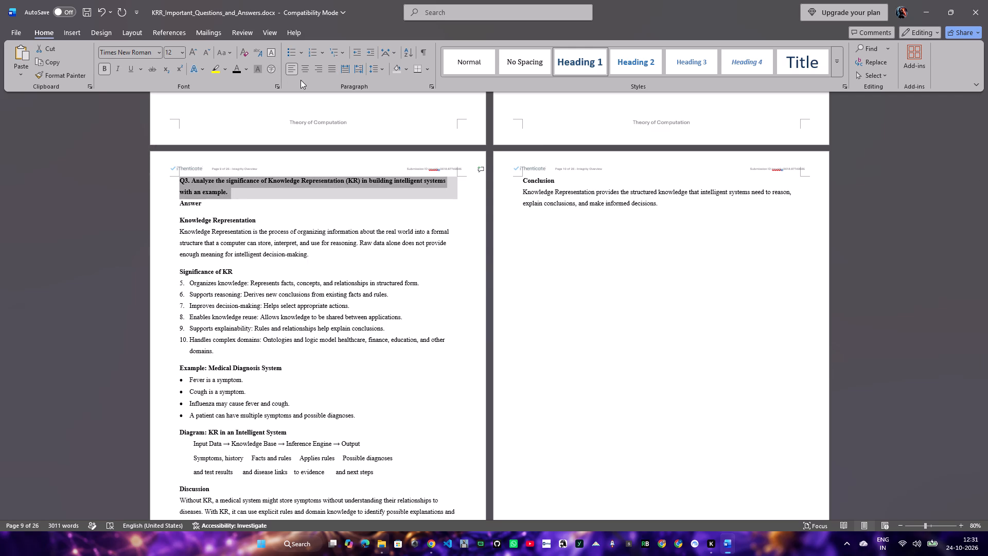
{"action": "left_click", "coordinate": [394, 69]}
{"action": "left_click", "coordinate": [406, 70]}
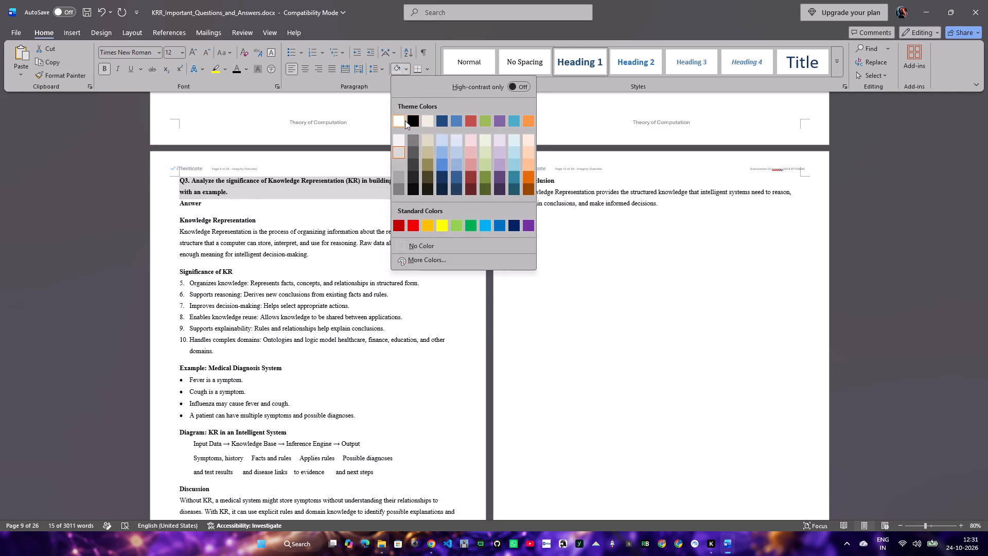
{"action": "left_click", "coordinate": [400, 120]}
{"action": "left_click", "coordinate": [304, 223]}
Change the font colour of the full Q3 question heading to red.
{"action": "left_click_drag", "start_coordinate": [240, 192], "coordinate": [186, 183]}
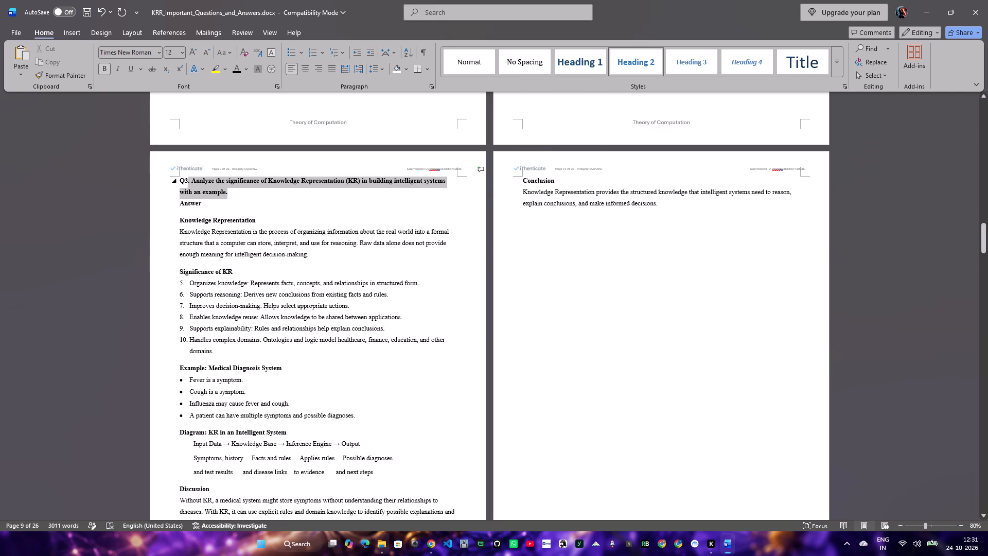
{"action": "left_click_drag", "start_coordinate": [186, 183], "coordinate": [184, 182]}
{"action": "left_click", "coordinate": [244, 66]}
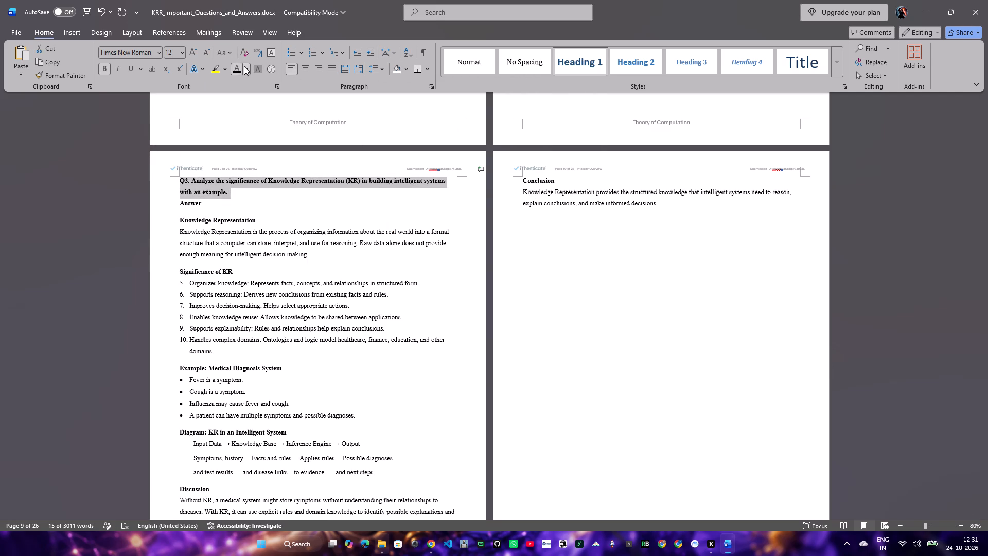
{"action": "left_click", "coordinate": [246, 242]}
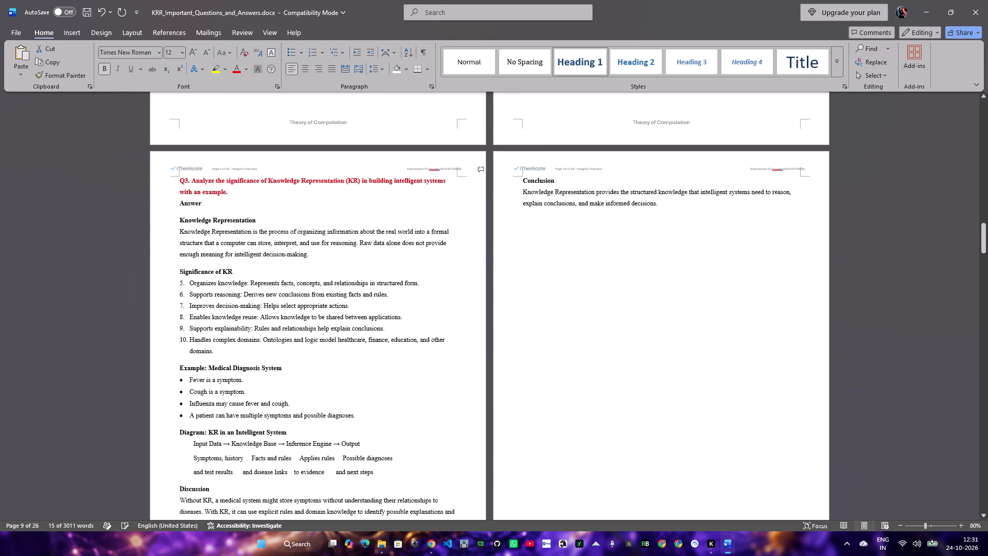
Delete the Conclusion heading and paragraph that end the Q1 answer on their own page.
{"action": "scroll", "coordinate": [392, 234], "scroll_direction": "up", "scroll_amount": 20}
{"action": "scroll", "coordinate": [392, 234], "scroll_direction": "up", "scroll_amount": 7}
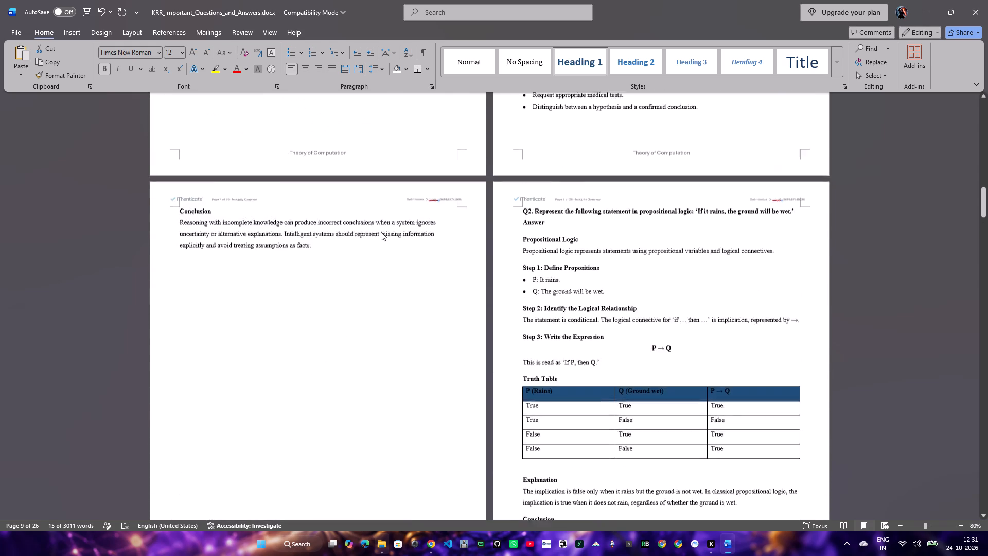
{"action": "scroll", "coordinate": [381, 232], "scroll_direction": "up", "scroll_amount": 2}
{"action": "left_click_drag", "start_coordinate": [327, 314], "coordinate": [108, 284]}
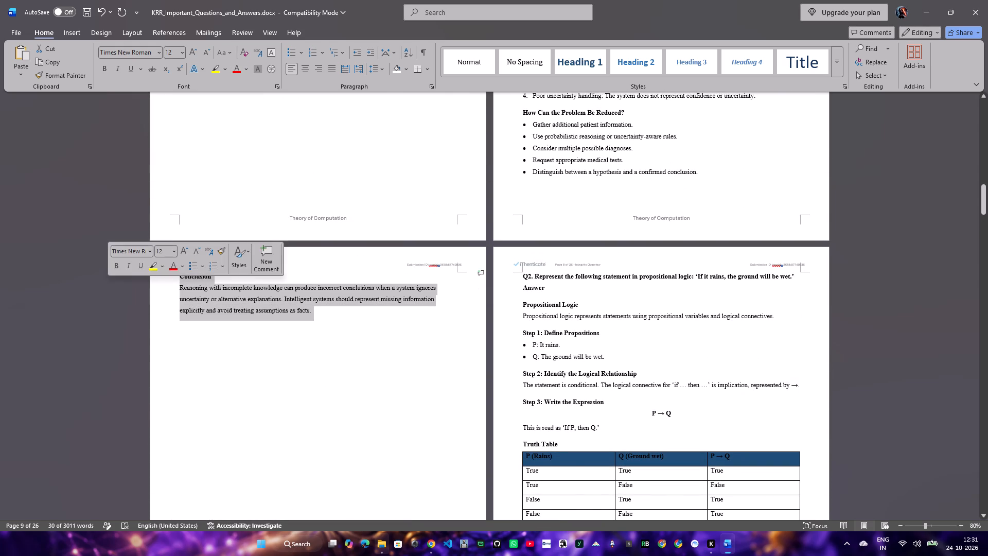
{"action": "key", "text": "BackSpace"}
{"action": "left_click", "coordinate": [202, 292]}
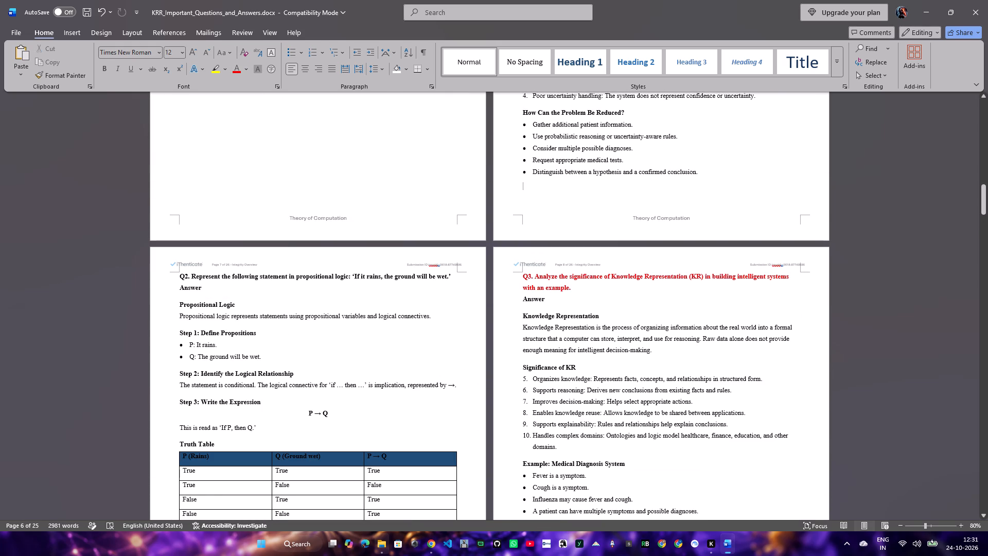
Change the font colour of the Q2 question heading about propositional logic to red.
{"action": "left_click_drag", "start_coordinate": [454, 276], "coordinate": [176, 285]}
{"action": "left_click_drag", "start_coordinate": [176, 285], "coordinate": [172, 277]}
{"action": "left_click", "coordinate": [238, 263]}
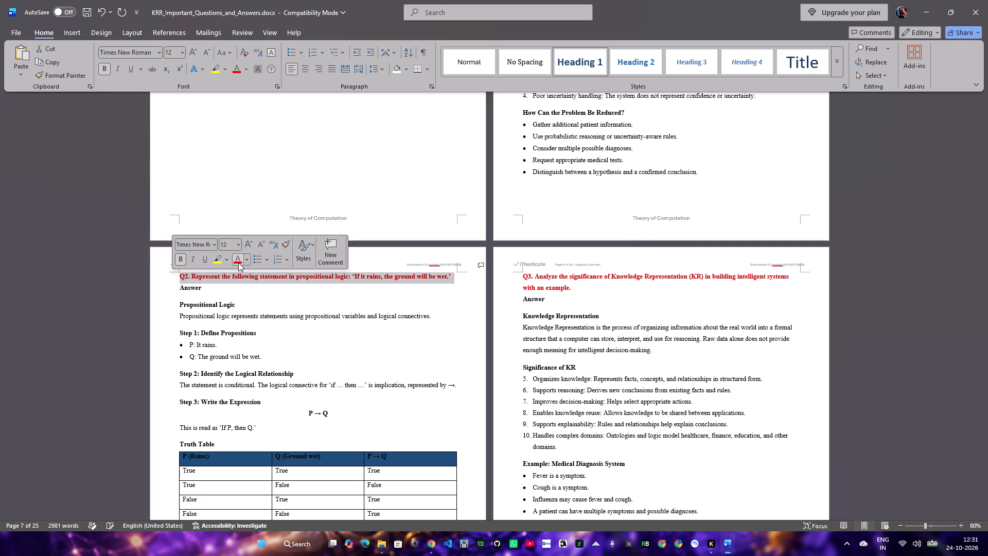
{"action": "left_click", "coordinate": [338, 196]}
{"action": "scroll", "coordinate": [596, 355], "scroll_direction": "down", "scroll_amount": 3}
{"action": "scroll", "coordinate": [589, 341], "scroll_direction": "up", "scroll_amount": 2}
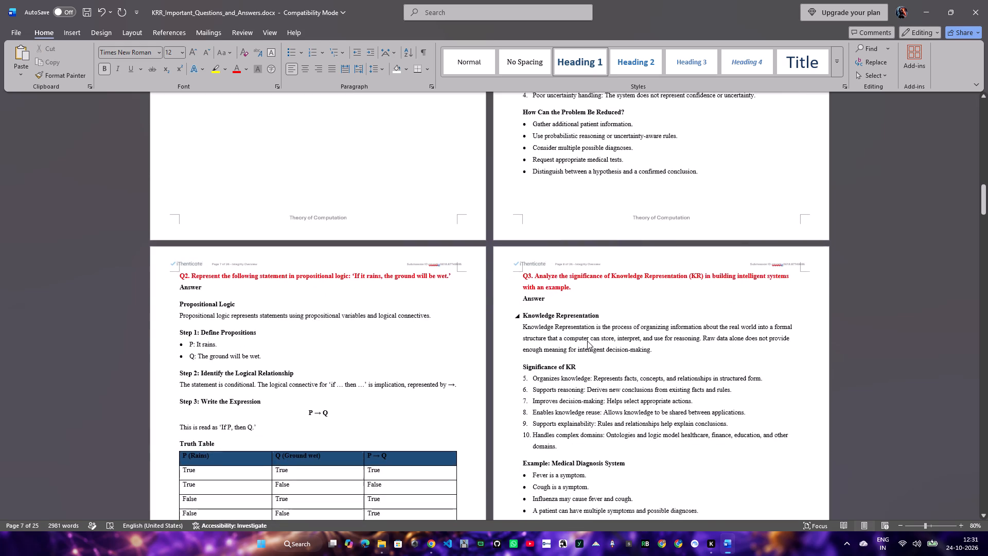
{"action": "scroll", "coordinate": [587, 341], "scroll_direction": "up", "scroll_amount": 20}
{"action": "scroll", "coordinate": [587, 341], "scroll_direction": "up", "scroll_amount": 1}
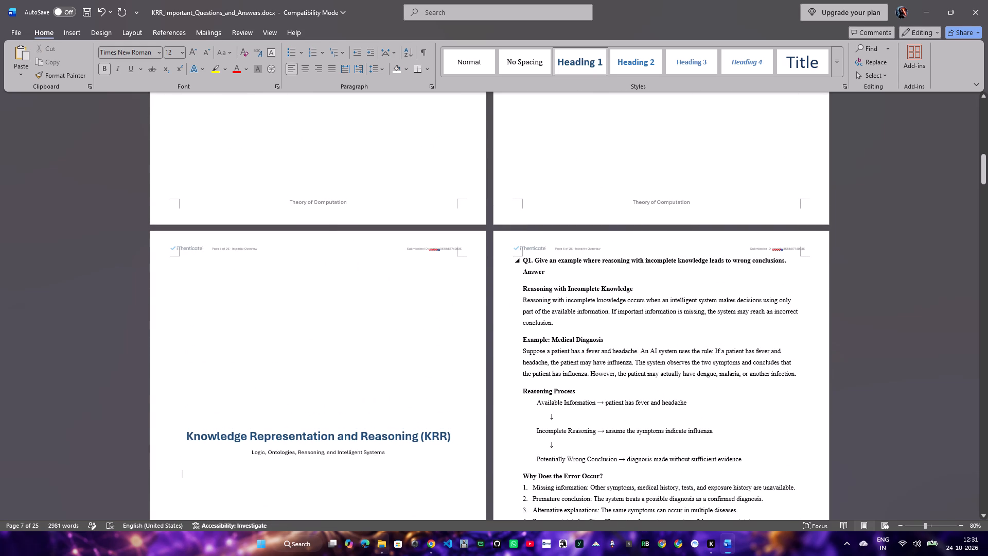
Change the font colour of the Q1 question heading about reasoning with incomplete knowledge to red.
{"action": "left_click_drag", "start_coordinate": [794, 259], "coordinate": [526, 262]}
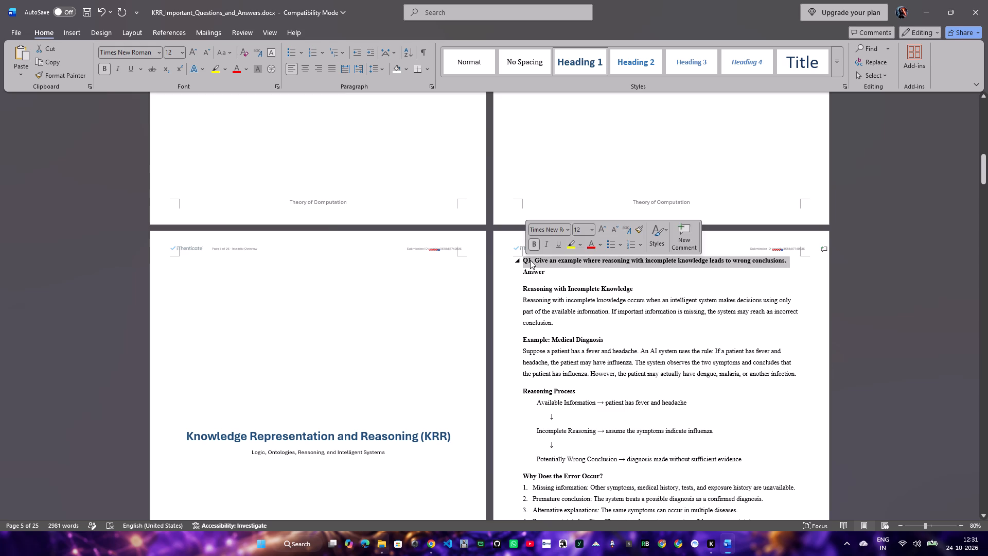
{"action": "left_click", "coordinate": [589, 243]}
Format the Reasoning Process lines in the Q1 answer, including the arrows between them, as a bulleted list.
{"action": "scroll", "coordinate": [589, 311], "scroll_direction": "down", "scroll_amount": 10}
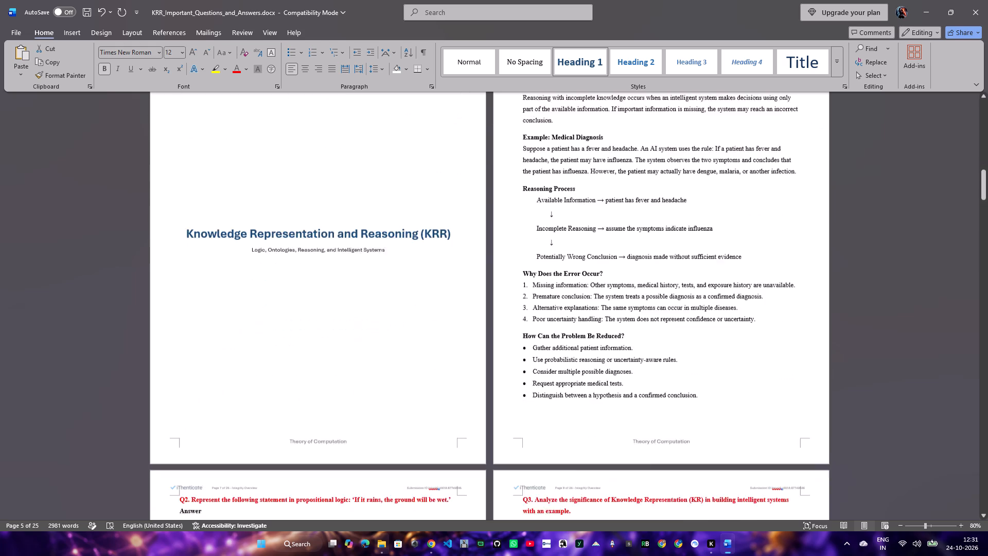
{"action": "scroll", "coordinate": [587, 308], "scroll_direction": "down", "scroll_amount": 4}
{"action": "scroll", "coordinate": [622, 195], "scroll_direction": "up", "scroll_amount": 2}
{"action": "left_click_drag", "start_coordinate": [744, 233], "coordinate": [521, 197]}
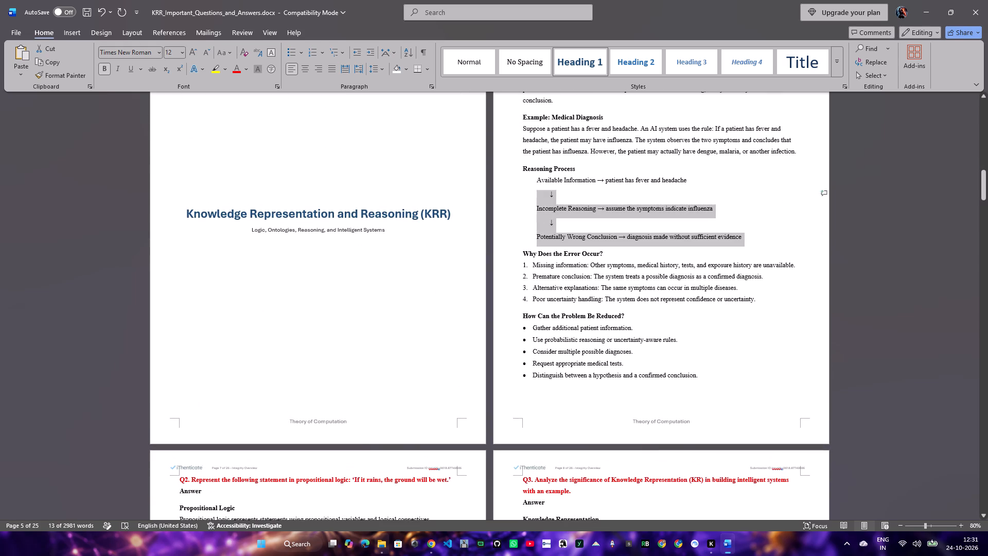
{"action": "left_click_drag", "start_coordinate": [521, 197], "coordinate": [520, 185]}
{"action": "left_click", "coordinate": [603, 165]}
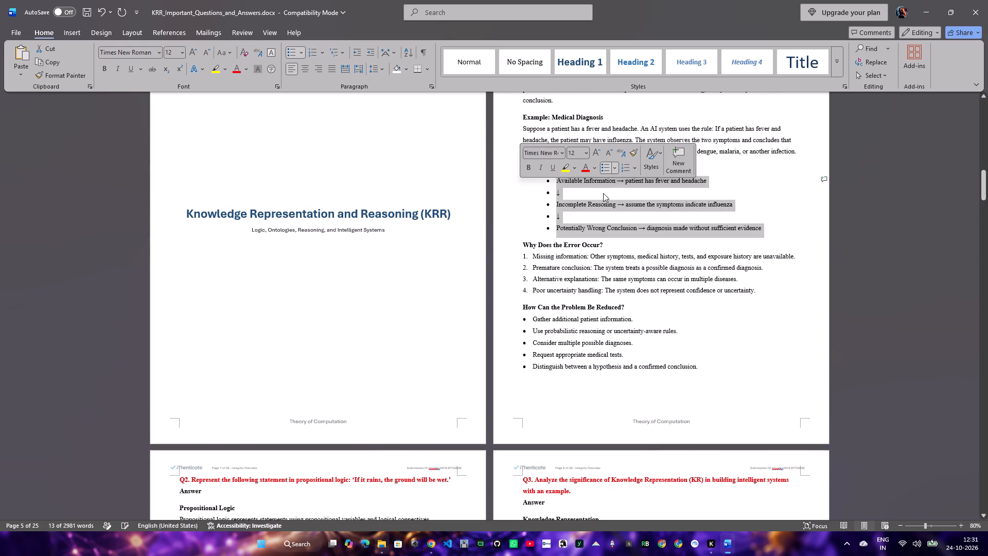
Delete the two bullets containing only down arrows from the Reasoning Process list in Q1.
{"action": "left_click", "coordinate": [586, 193]}
{"action": "left_click_drag", "start_coordinate": [571, 194], "coordinate": [539, 194]}
{"action": "key", "text": "BackSpace"}
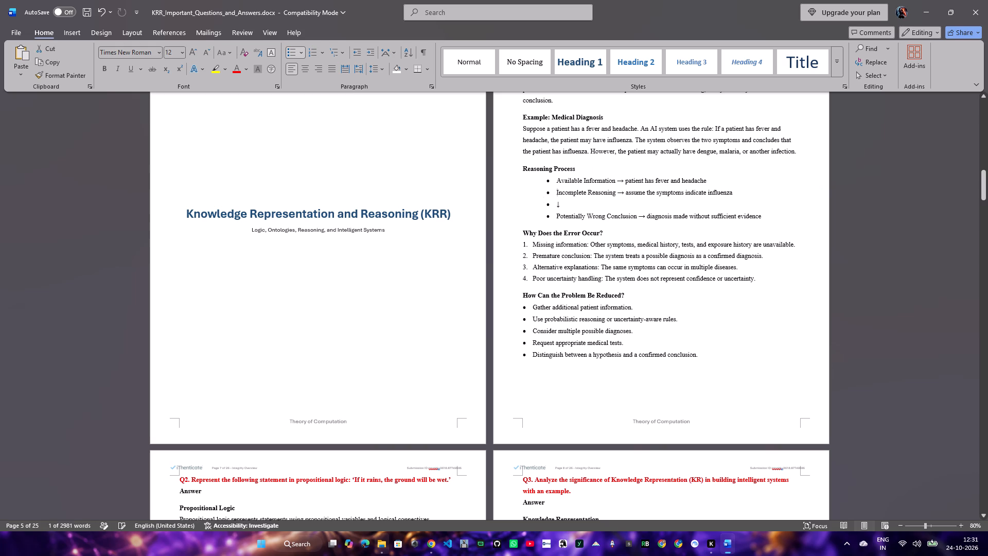
{"action": "left_click_drag", "start_coordinate": [586, 202], "coordinate": [543, 202]}
{"action": "key", "text": "BackSpace"}
Delete the Conclusion heading and paragraph that end the Q3 answer on their own page.
{"action": "scroll", "coordinate": [614, 241], "scroll_direction": "down", "scroll_amount": 4}
{"action": "scroll", "coordinate": [675, 256], "scroll_direction": "down", "scroll_amount": 2}
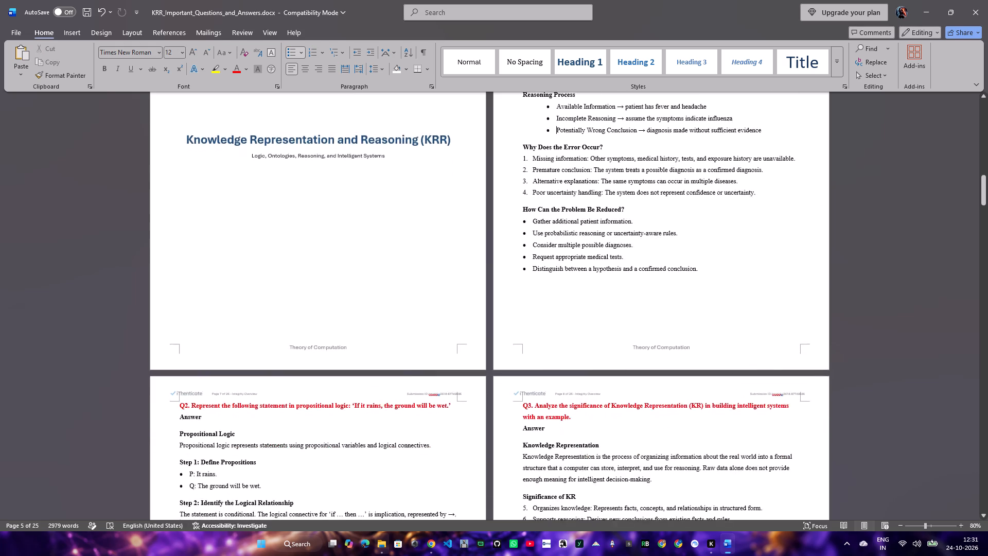
{"action": "scroll", "coordinate": [675, 256], "scroll_direction": "down", "scroll_amount": 3}
{"action": "scroll", "coordinate": [644, 334], "scroll_direction": "down", "scroll_amount": 14}
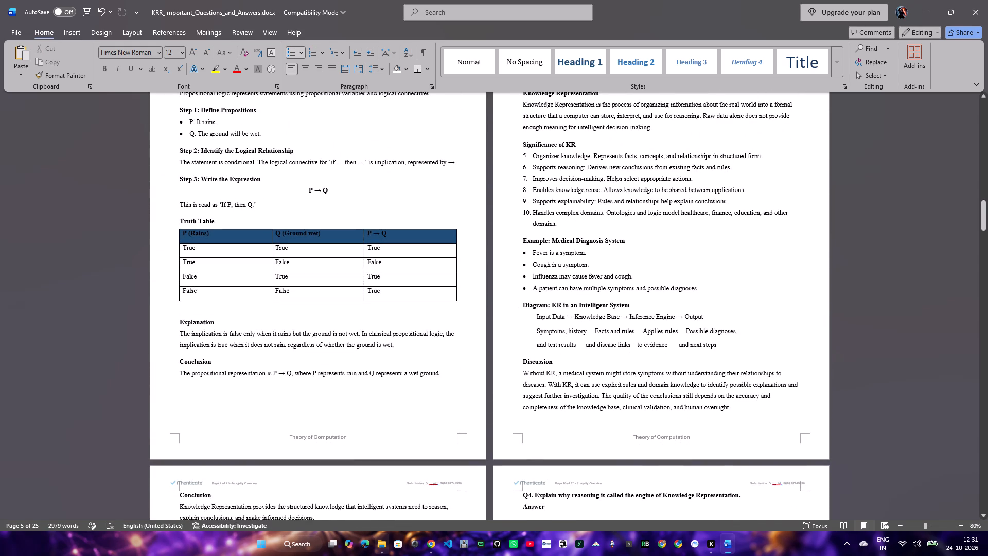
{"action": "scroll", "coordinate": [626, 297], "scroll_direction": "down", "scroll_amount": 5}
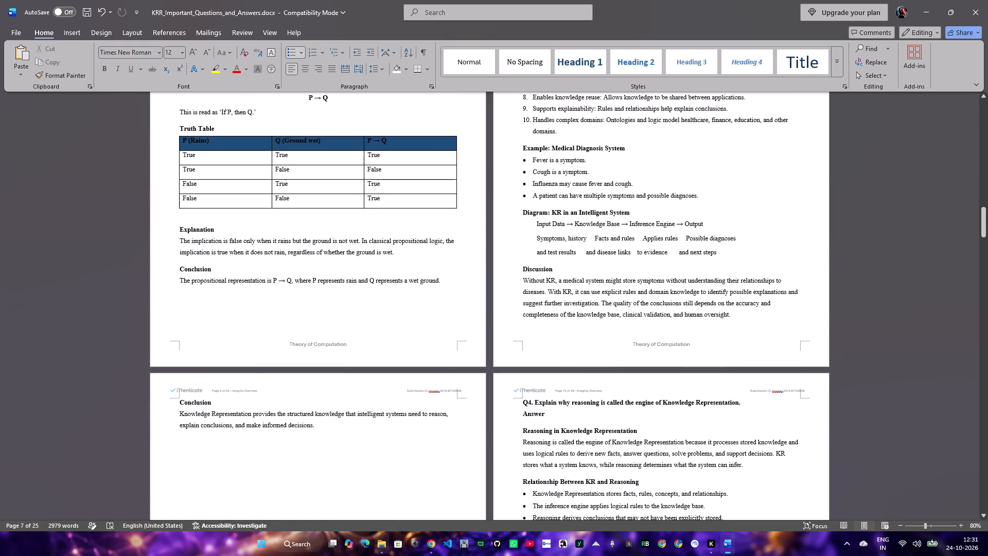
{"action": "scroll", "coordinate": [566, 300], "scroll_direction": "up", "scroll_amount": 5}
{"action": "scroll", "coordinate": [539, 334], "scroll_direction": "up", "scroll_amount": 9}
{"action": "scroll", "coordinate": [533, 328], "scroll_direction": "down", "scroll_amount": 3}
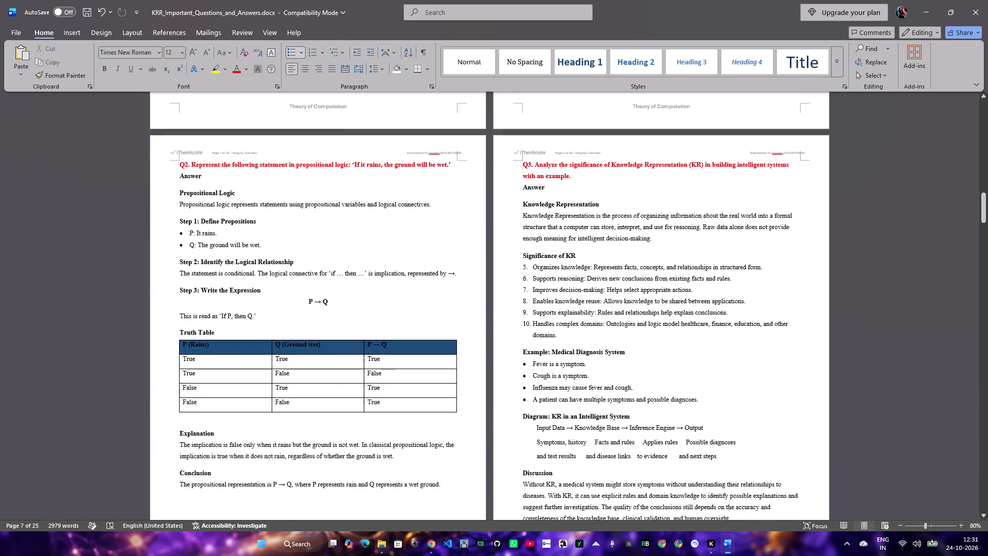
{"action": "scroll", "coordinate": [532, 322], "scroll_direction": "up", "scroll_amount": 10}
{"action": "scroll", "coordinate": [532, 318], "scroll_direction": "down", "scroll_amount": 17}
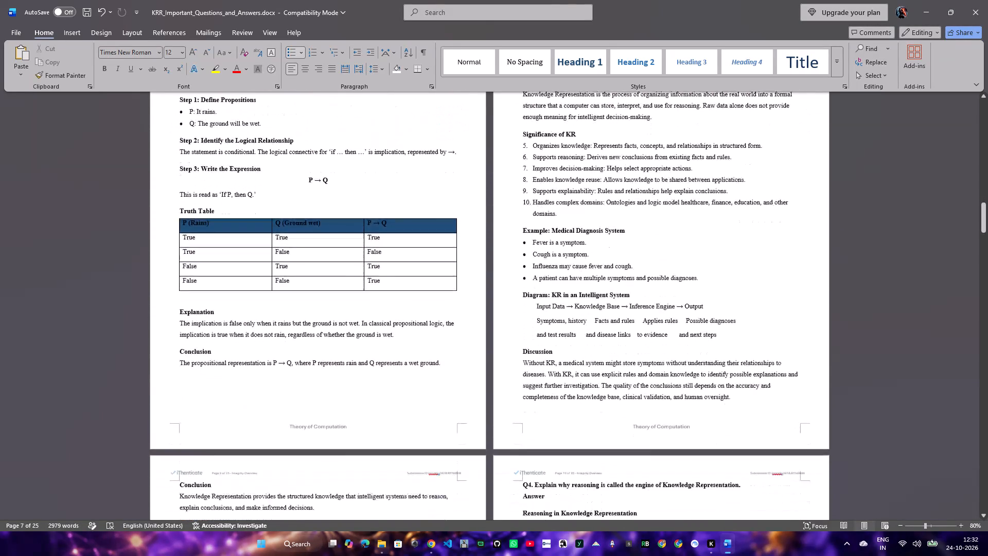
{"action": "scroll", "coordinate": [532, 312], "scroll_direction": "down", "scroll_amount": 8}
{"action": "left_click_drag", "start_coordinate": [350, 358], "coordinate": [37, 319]}
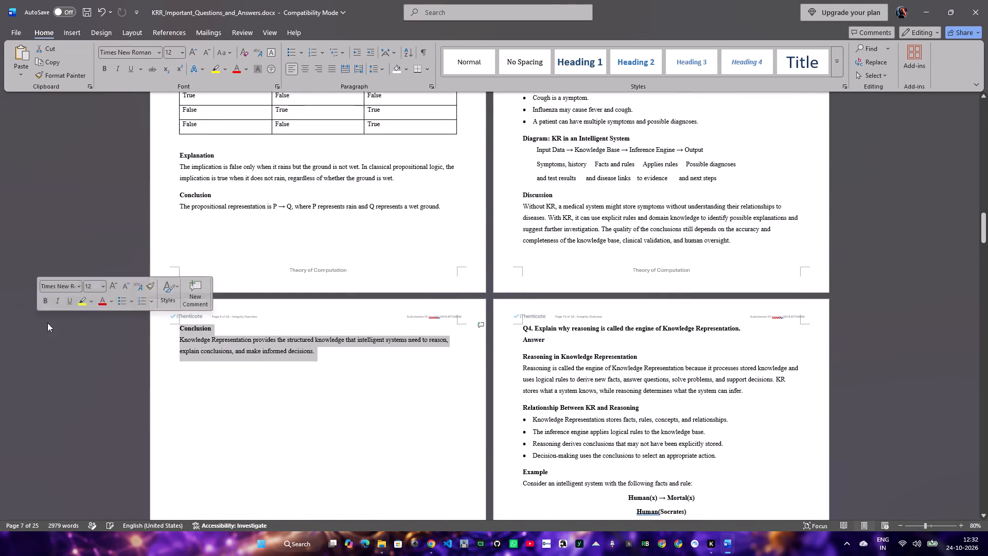
{"action": "left_click", "coordinate": [287, 403]}
{"action": "left_click_drag", "start_coordinate": [208, 387], "coordinate": [174, 333]}
{"action": "key", "text": "BackSpace"}
Change the font colour of the Q4 question heading about reasoning as the engine of Knowledge Representation to red.
{"action": "left_click_drag", "start_coordinate": [415, 326], "coordinate": [182, 330]}
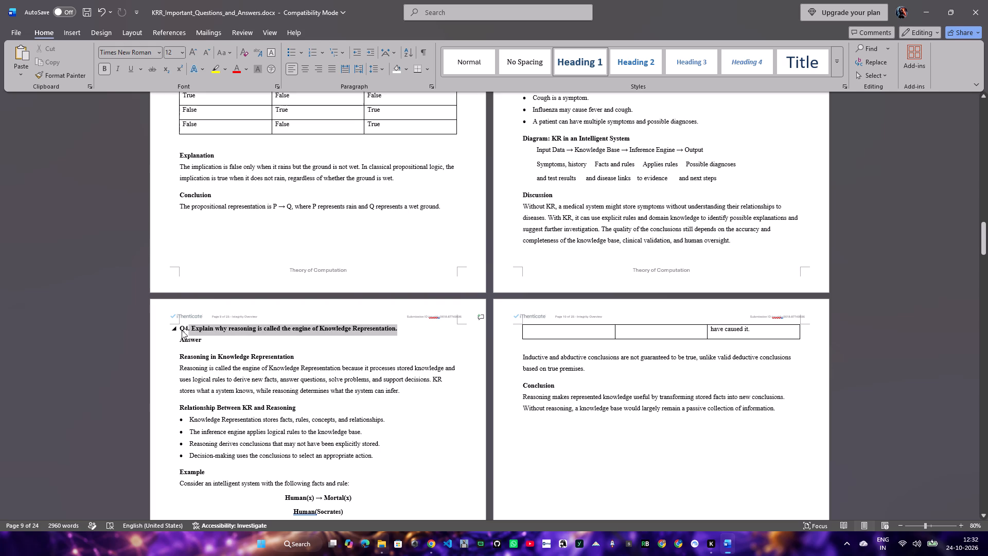
{"action": "left_click_drag", "start_coordinate": [182, 330], "coordinate": [181, 330]}
{"action": "left_click", "coordinate": [250, 314]}
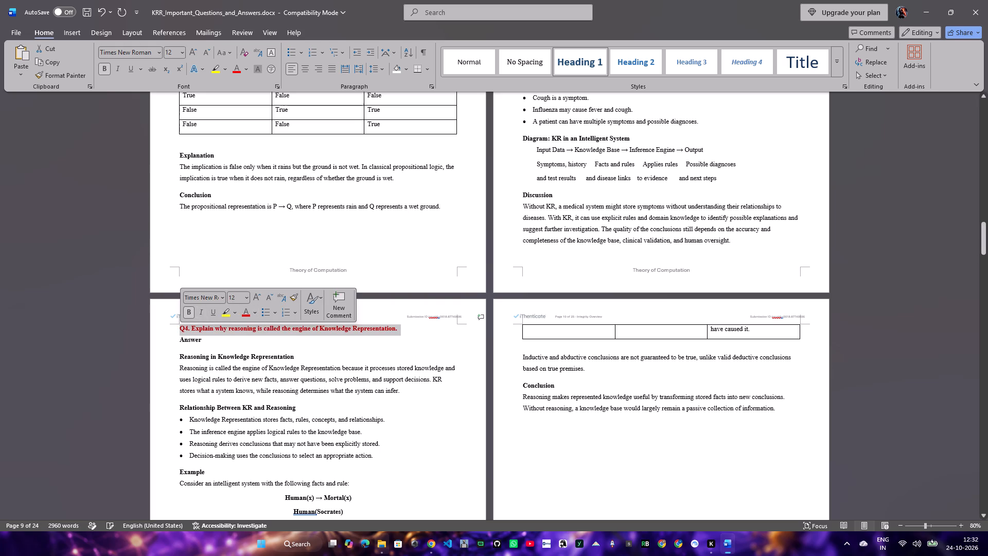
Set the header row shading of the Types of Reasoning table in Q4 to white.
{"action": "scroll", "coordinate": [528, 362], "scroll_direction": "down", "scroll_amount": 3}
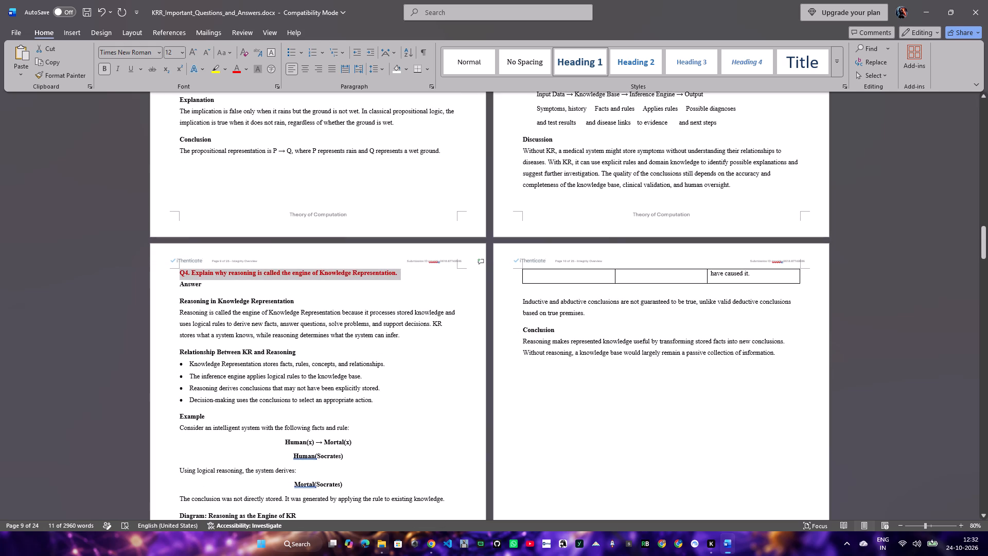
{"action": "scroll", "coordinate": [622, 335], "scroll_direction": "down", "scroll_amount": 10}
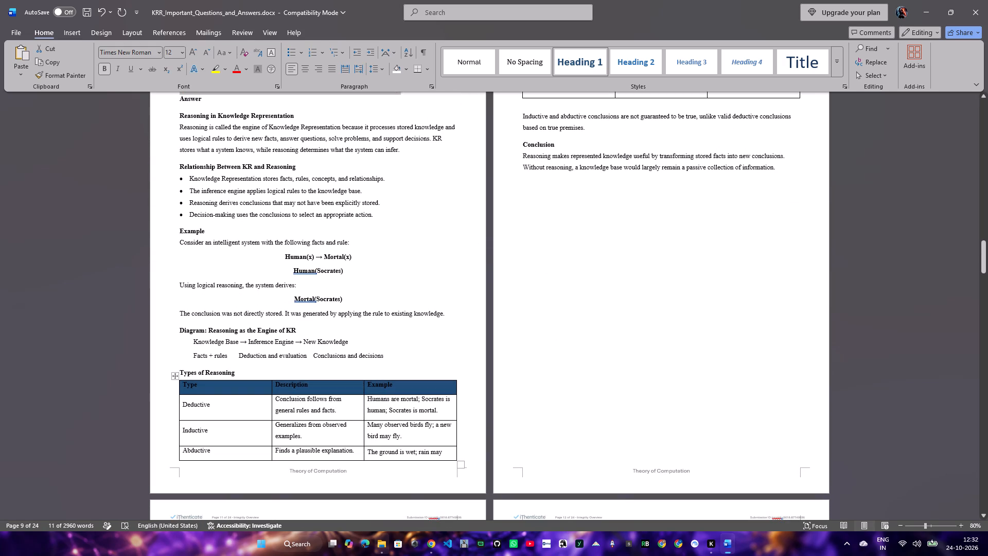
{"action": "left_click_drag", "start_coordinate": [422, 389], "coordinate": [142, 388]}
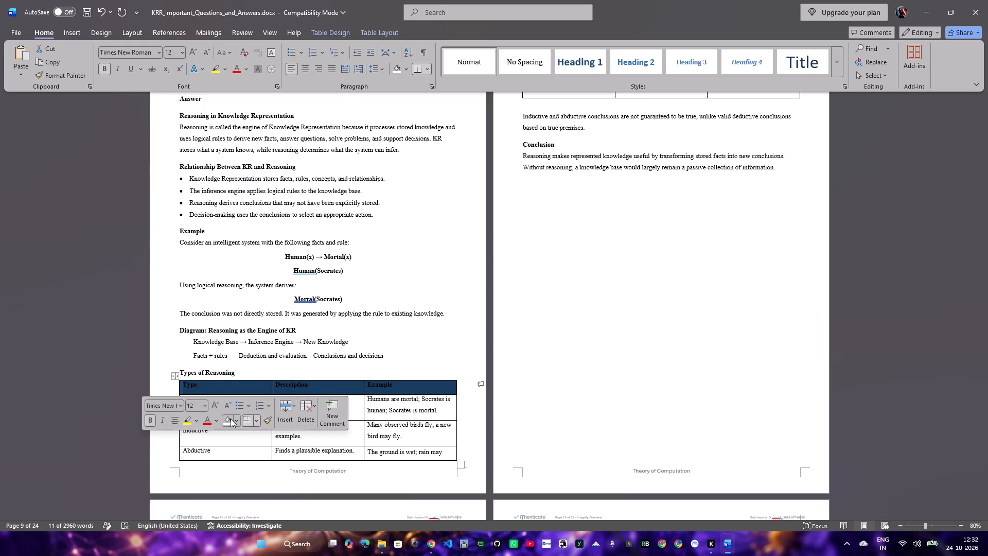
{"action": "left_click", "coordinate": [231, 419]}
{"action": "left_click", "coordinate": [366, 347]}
Shade the header row of the Types of Reasoning table light grey.
{"action": "left_click_drag", "start_coordinate": [409, 387], "coordinate": [271, 391]}
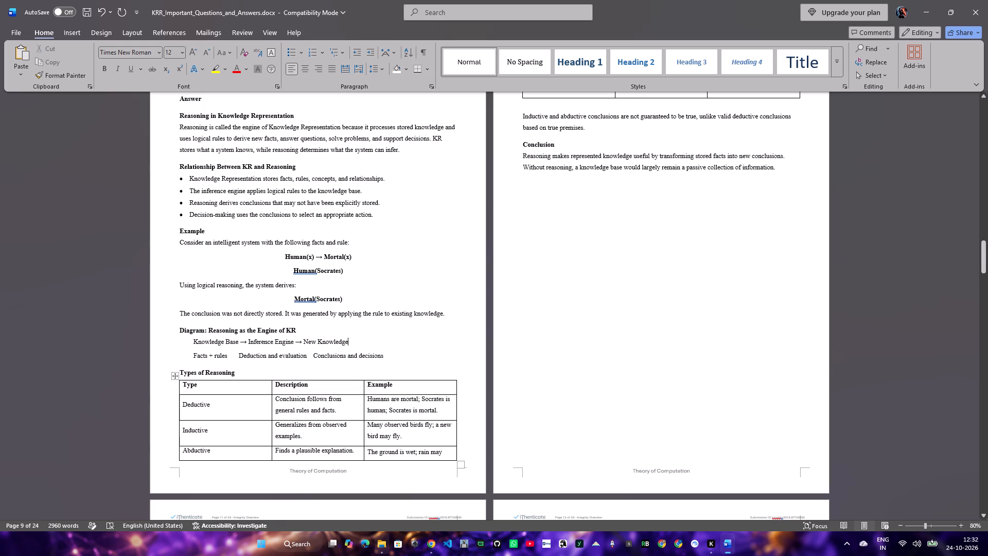
{"action": "left_click_drag", "start_coordinate": [271, 391], "coordinate": [203, 386]}
{"action": "left_click", "coordinate": [408, 67]}
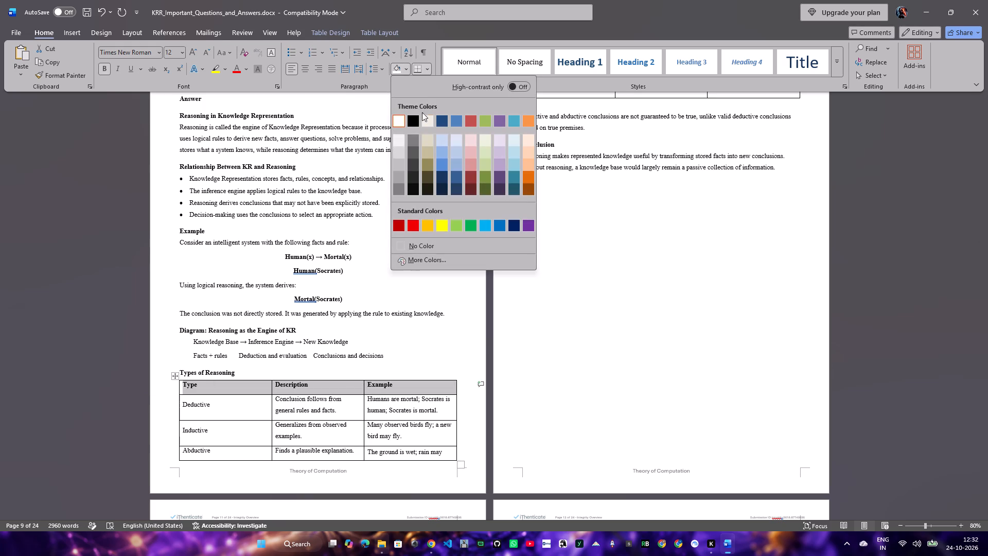
{"action": "left_click", "coordinate": [400, 147]}
Apply the same light grey shading to the header row of the Truth Table in Q2.
{"action": "scroll", "coordinate": [665, 228], "scroll_direction": "up", "scroll_amount": 10}
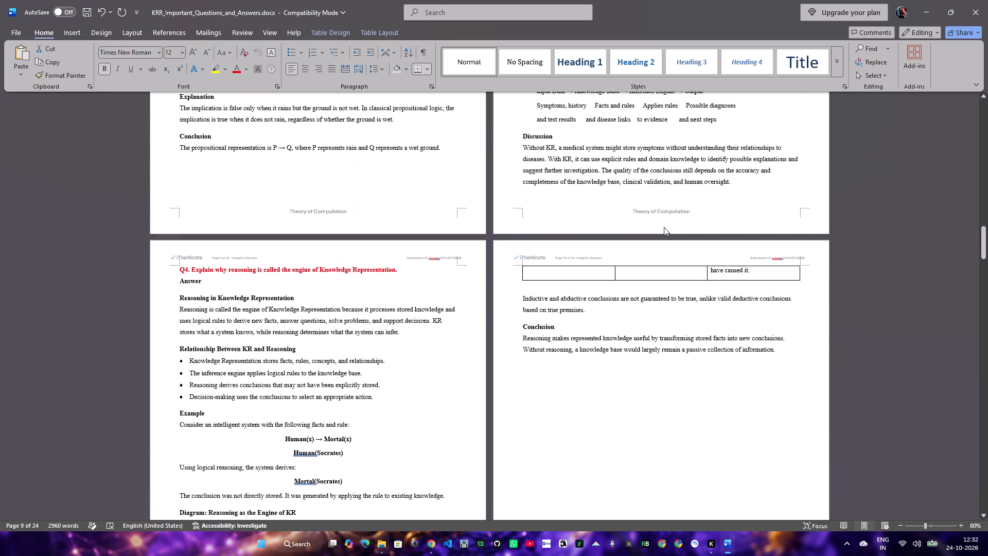
{"action": "left_click", "coordinate": [663, 227]}
{"action": "scroll", "coordinate": [664, 227], "scroll_direction": "up", "scroll_amount": 20}
{"action": "scroll", "coordinate": [664, 227], "scroll_direction": "up", "scroll_amount": 1}
{"action": "scroll", "coordinate": [668, 228], "scroll_direction": "down", "scroll_amount": 5}
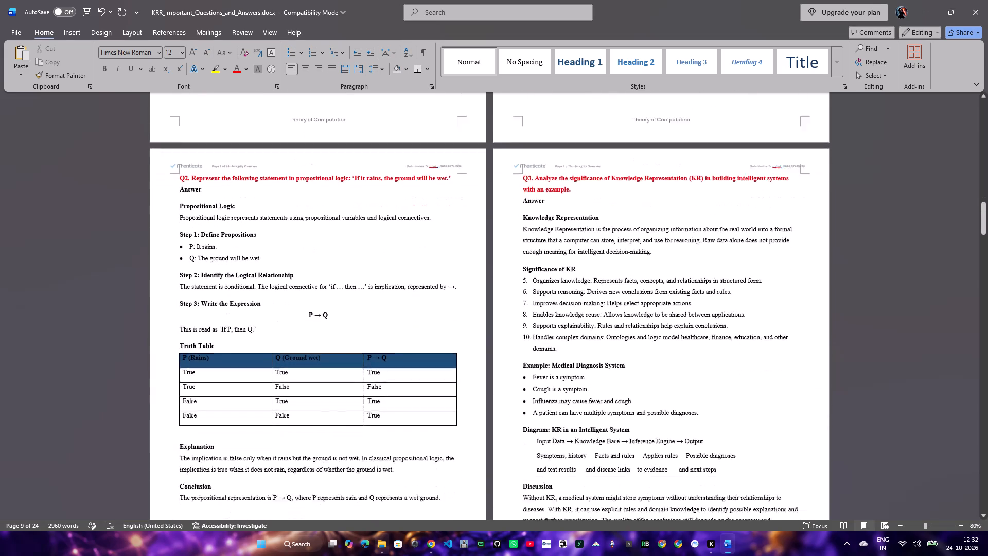
{"action": "left_click_drag", "start_coordinate": [412, 311], "coordinate": [216, 309]}
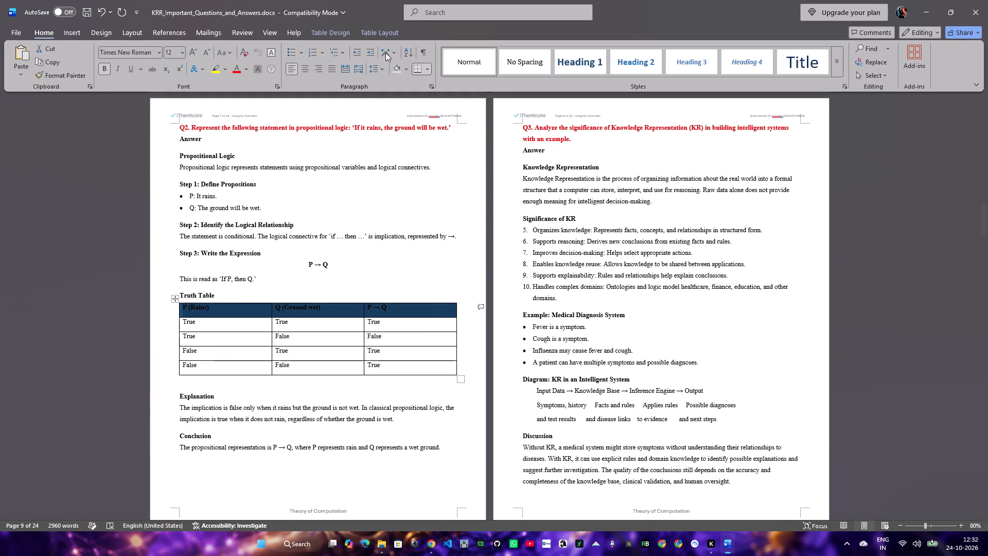
{"action": "left_click", "coordinate": [397, 65]}
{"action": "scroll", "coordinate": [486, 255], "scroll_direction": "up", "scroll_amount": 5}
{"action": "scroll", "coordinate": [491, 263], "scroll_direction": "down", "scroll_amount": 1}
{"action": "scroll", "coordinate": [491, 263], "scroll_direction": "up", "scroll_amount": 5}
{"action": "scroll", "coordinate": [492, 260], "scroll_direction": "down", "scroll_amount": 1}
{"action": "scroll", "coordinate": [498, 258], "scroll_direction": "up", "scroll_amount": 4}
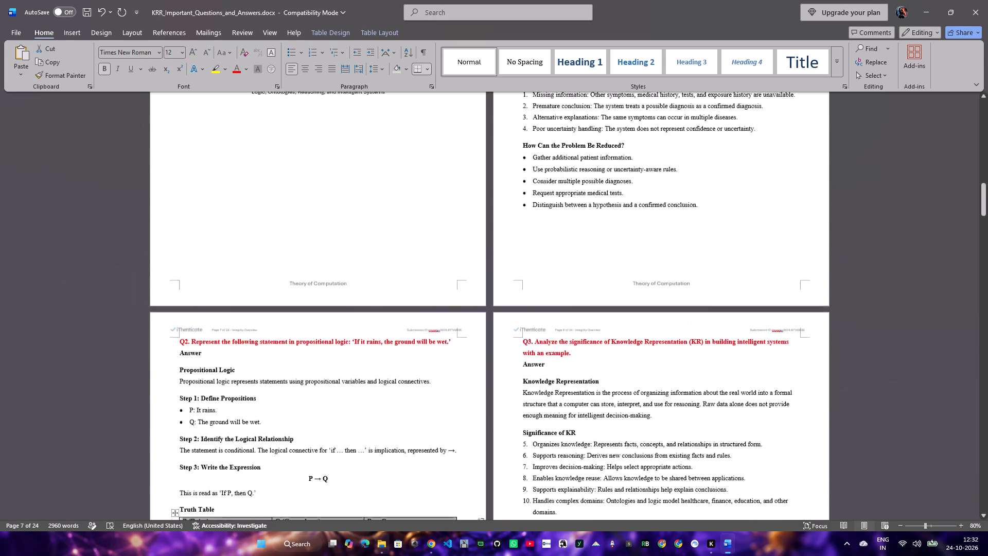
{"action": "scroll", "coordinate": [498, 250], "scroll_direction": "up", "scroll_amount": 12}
Delete the Abductive row that spills onto a second page from the Types of Reasoning table in Q4.
{"action": "scroll", "coordinate": [508, 240], "scroll_direction": "down", "scroll_amount": 20}
{"action": "scroll", "coordinate": [508, 240], "scroll_direction": "down", "scroll_amount": 17}
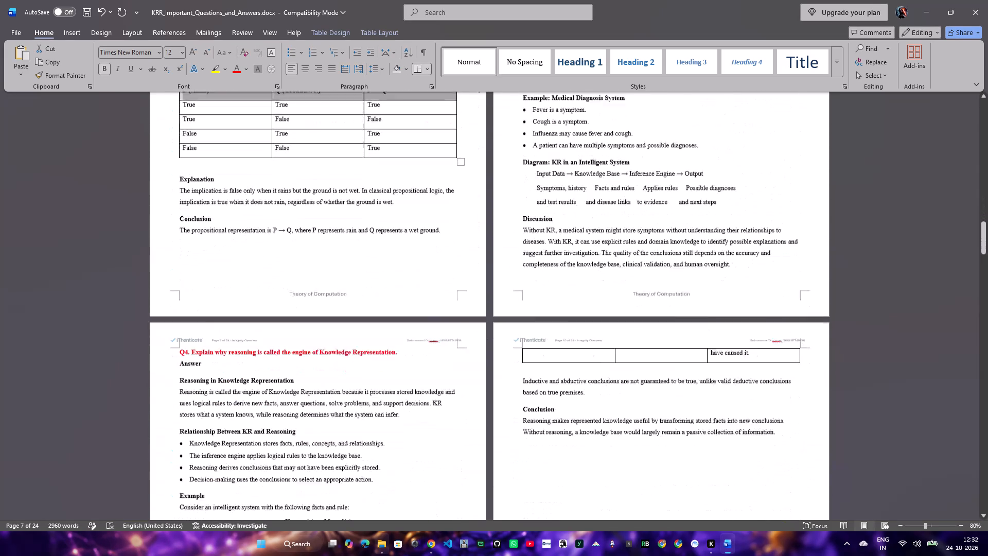
{"action": "left_click", "coordinate": [650, 284]}
{"action": "scroll", "coordinate": [639, 291], "scroll_direction": "down", "scroll_amount": 5}
{"action": "scroll", "coordinate": [774, 239], "scroll_direction": "down", "scroll_amount": 5}
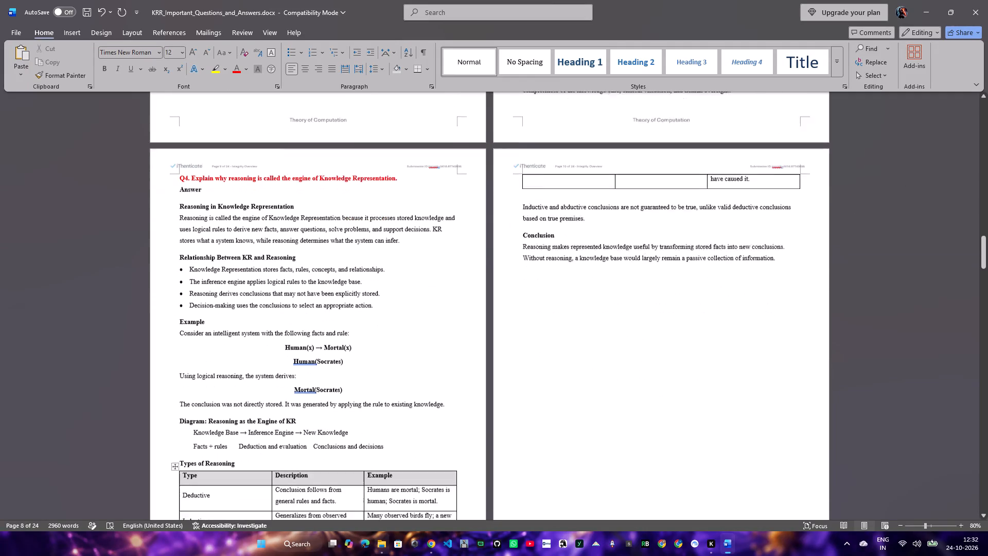
{"action": "left_click_drag", "start_coordinate": [783, 145], "coordinate": [544, 140]}
{"action": "left_click_drag", "start_coordinate": [770, 144], "coordinate": [646, 140]}
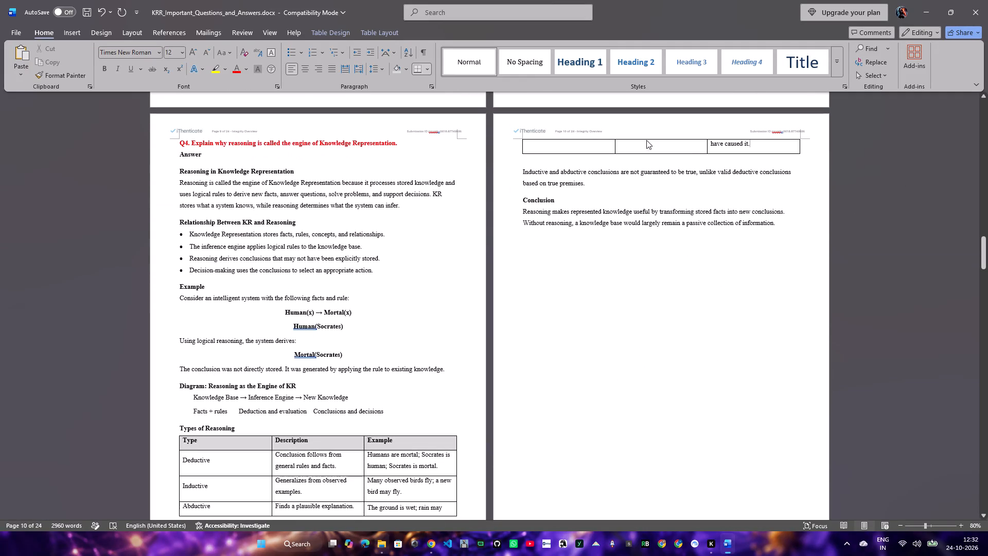
{"action": "left_click_drag", "start_coordinate": [646, 140], "coordinate": [555, 139]}
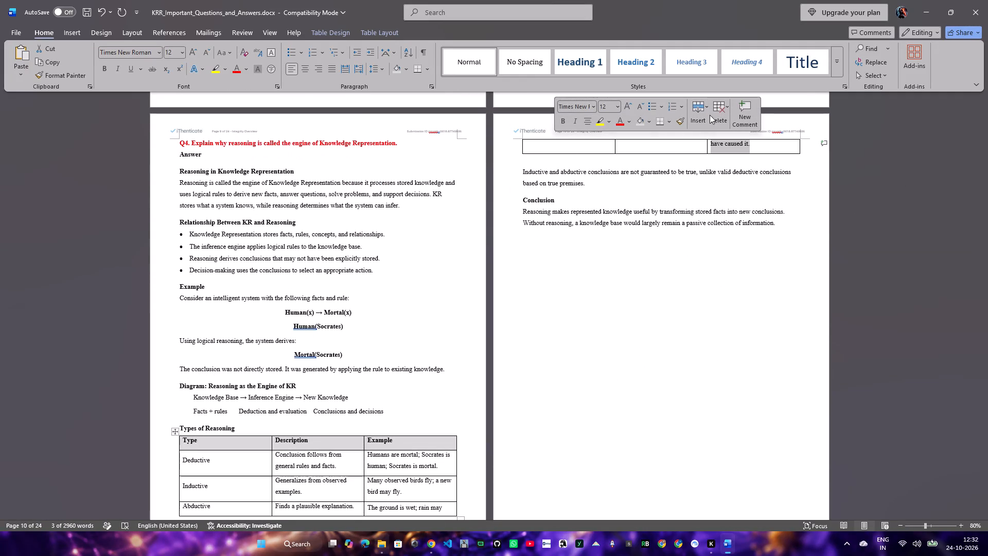
{"action": "left_click", "coordinate": [719, 115]}
{"action": "left_click", "coordinate": [759, 162]}
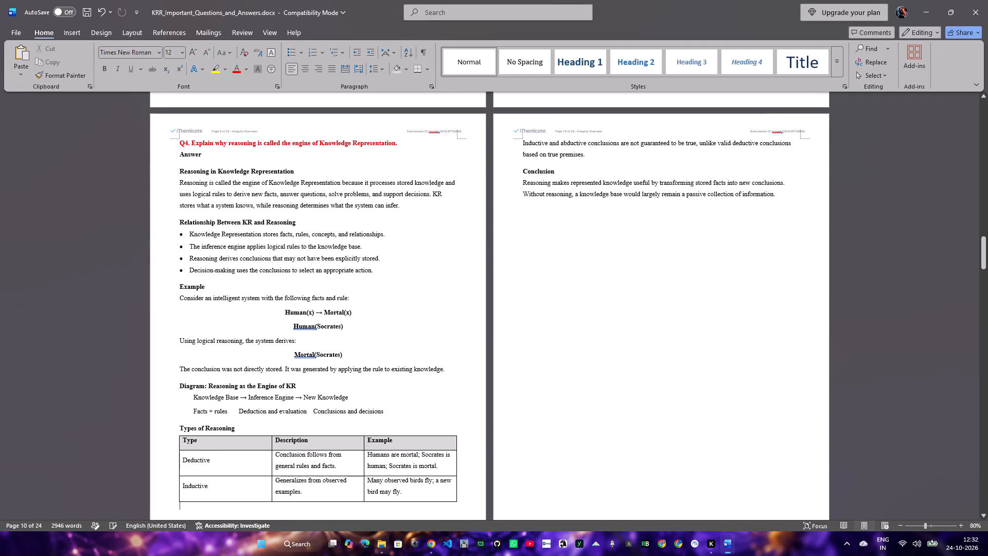
Delete the Conclusion heading and paragraph ending the Q4 answer, bringing the Q5 heading up onto the same page.
{"action": "left_click_drag", "start_coordinate": [784, 198], "coordinate": [516, 172]}
{"action": "key", "text": "equal"}
{"action": "key", "text": "equal"}
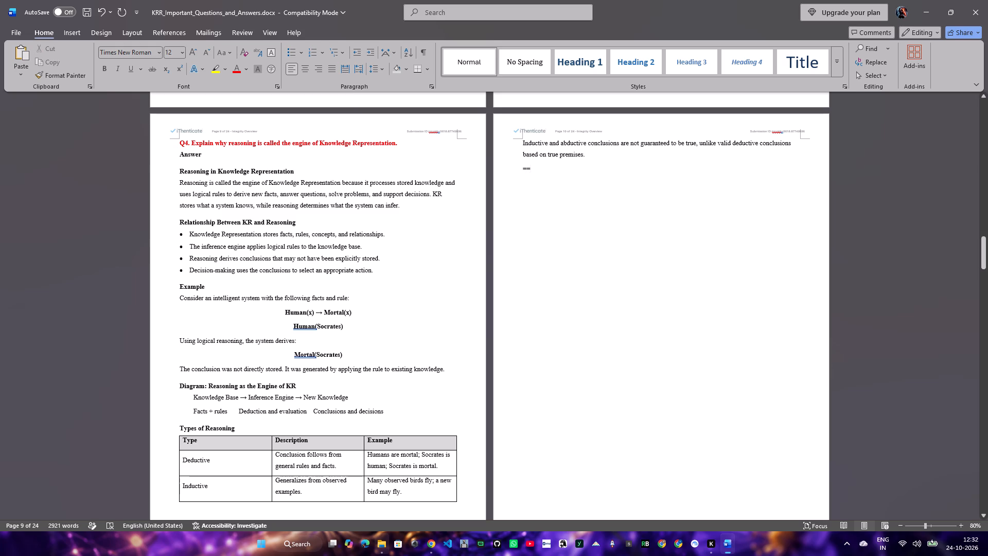
{"action": "left_click_drag", "start_coordinate": [536, 192], "coordinate": [523, 168]}
{"action": "key", "text": "BackSpace"}
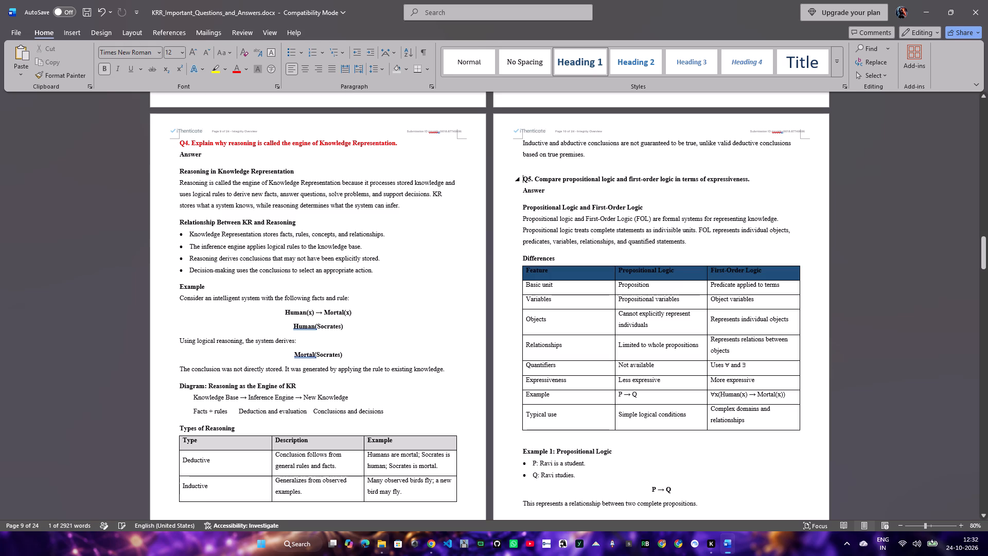
Change the font colour of the Q5 question heading comparing propositional logic and first-order logic to red.
{"action": "left_click", "coordinate": [554, 183]}
{"action": "left_click_drag", "start_coordinate": [789, 176], "coordinate": [524, 182]}
{"action": "left_click", "coordinate": [589, 167]}
Left-align the two Enrolls formulas under Expressiveness Comparison in the Q5 answer.
{"action": "scroll", "coordinate": [568, 220], "scroll_direction": "down", "scroll_amount": 12}
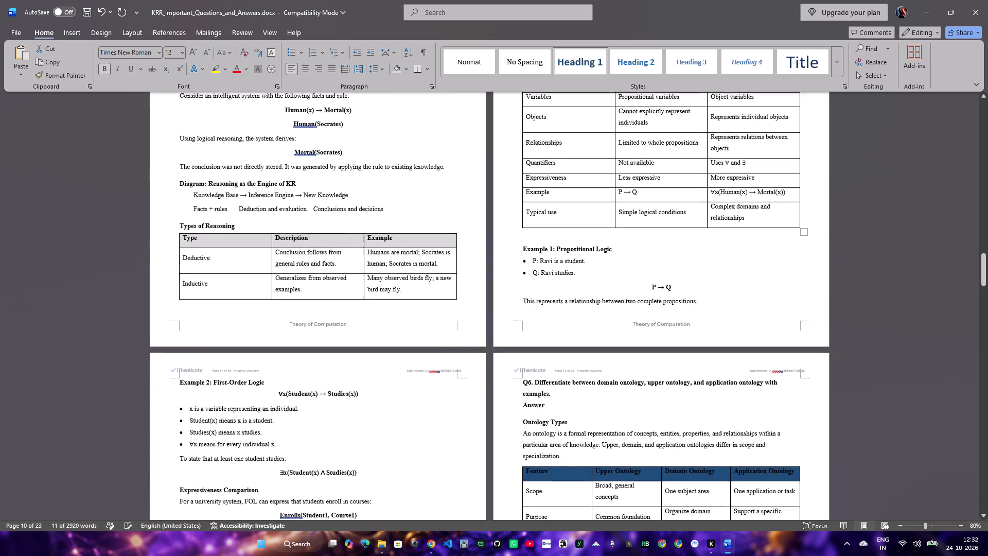
{"action": "scroll", "coordinate": [582, 292], "scroll_direction": "down", "scroll_amount": 6}
{"action": "scroll", "coordinate": [486, 388], "scroll_direction": "down", "scroll_amount": 3}
{"action": "scroll", "coordinate": [415, 378], "scroll_direction": "down", "scroll_amount": 2}
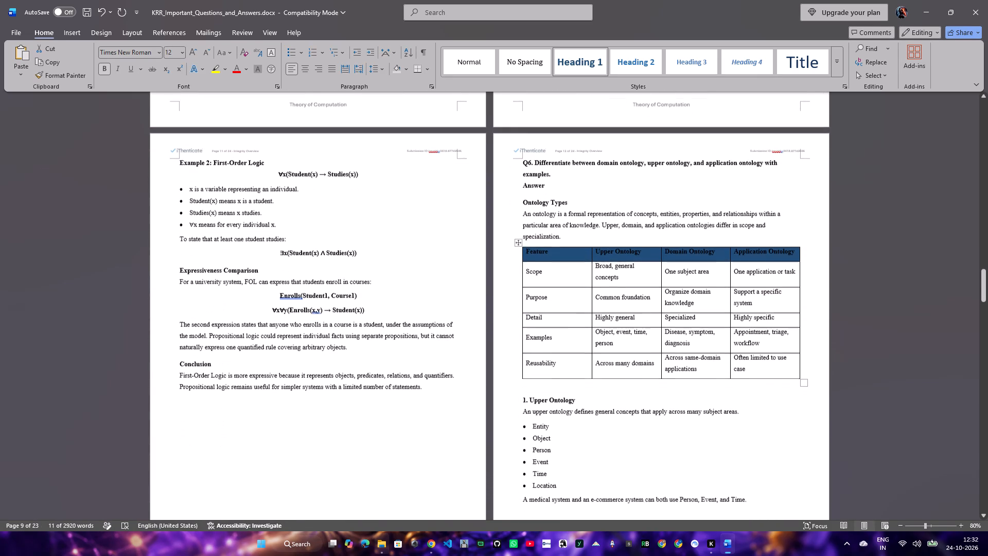
{"action": "left_click_drag", "start_coordinate": [379, 310], "coordinate": [288, 291]}
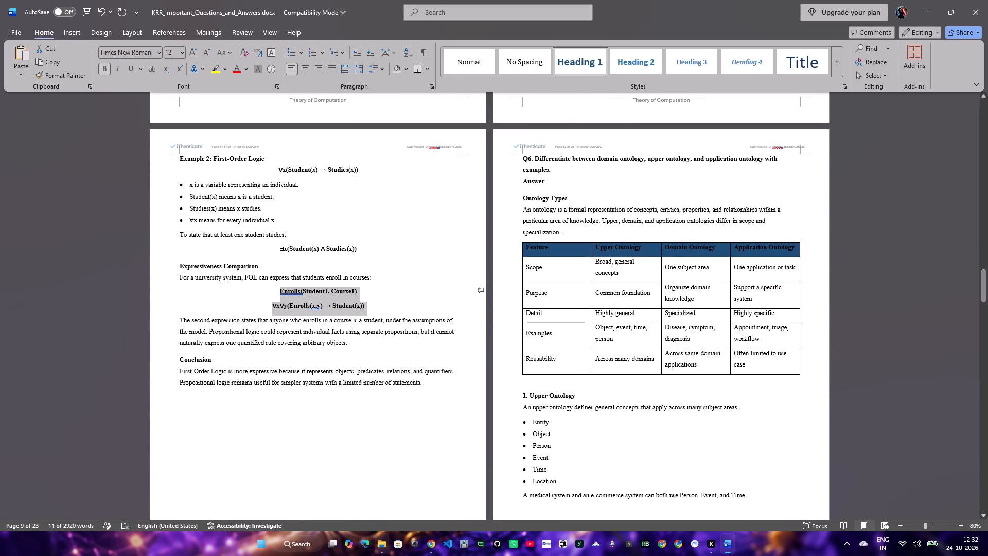
{"action": "left_click", "coordinate": [291, 66]}
{"action": "left_click", "coordinate": [695, 228]}
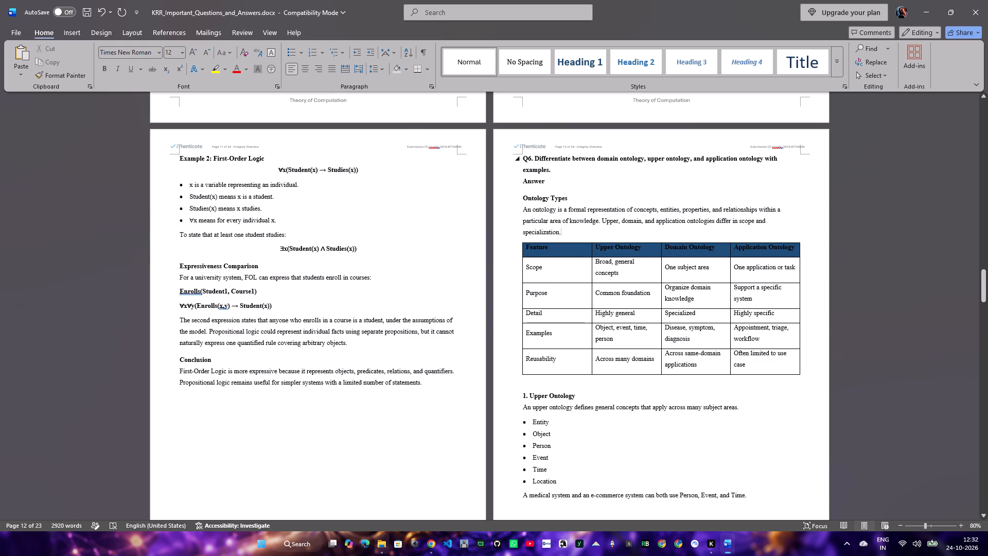
Change the font colour of the full Q6 question heading about domain, upper and application ontologies to red.
{"action": "left_click_drag", "start_coordinate": [581, 172], "coordinate": [527, 165]}
{"action": "left_click_drag", "start_coordinate": [527, 165], "coordinate": [522, 161]}
{"action": "left_click", "coordinate": [587, 145]}
{"action": "scroll", "coordinate": [607, 213], "scroll_direction": "down", "scroll_amount": 3}
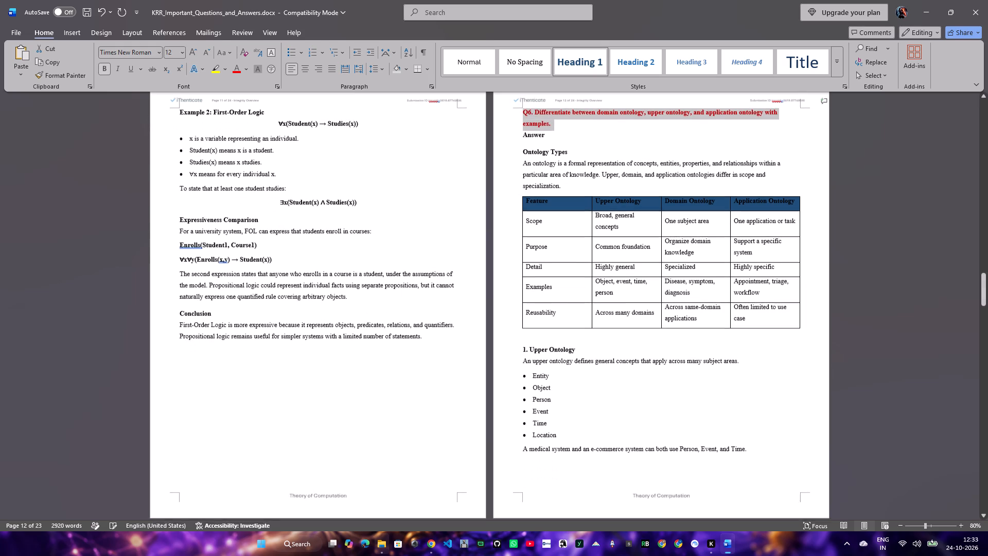
Shade the header row of the Ontology Types comparison table in the Q6 answer grey.
{"action": "left_click_drag", "start_coordinate": [527, 195], "coordinate": [775, 200]}
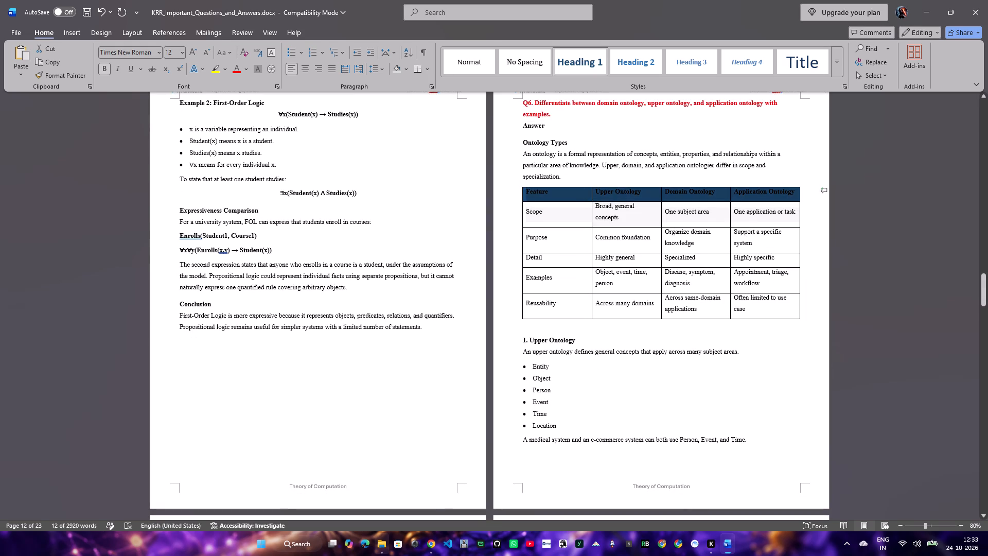
{"action": "left_click_drag", "start_coordinate": [775, 200], "coordinate": [782, 200]}
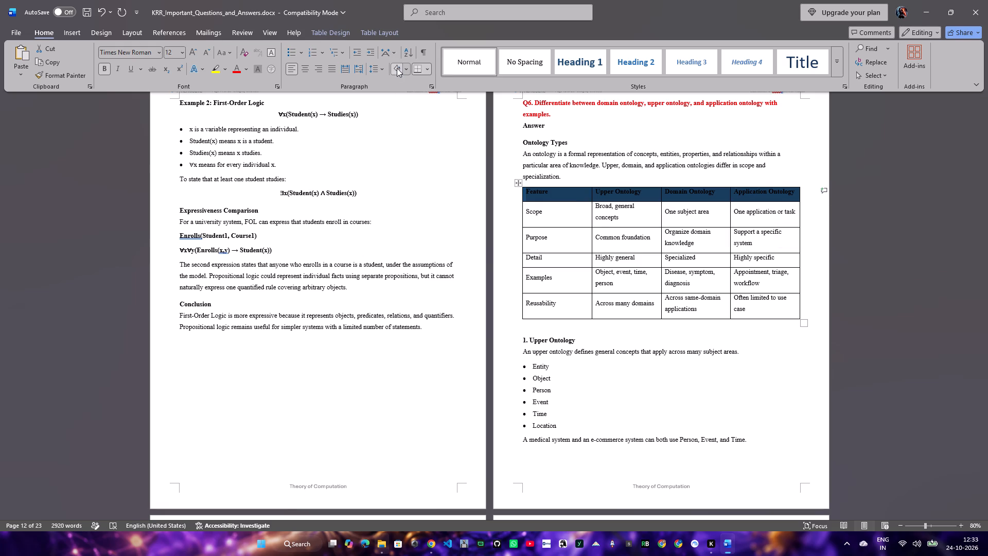
{"action": "left_click", "coordinate": [397, 68]}
{"action": "left_click", "coordinate": [568, 161]}
Change the font colour of the full Q7 question heading about the online medical diagnosis ontology to red.
{"action": "scroll", "coordinate": [566, 161], "scroll_direction": "down", "scroll_amount": 13}
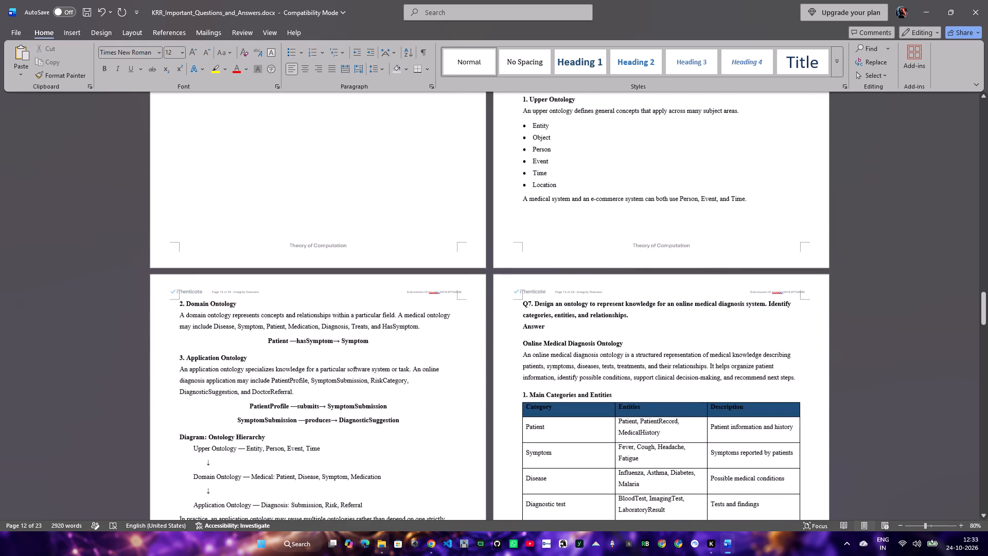
{"action": "scroll", "coordinate": [562, 171], "scroll_direction": "down", "scroll_amount": 8}
{"action": "left_click_drag", "start_coordinate": [632, 168], "coordinate": [527, 158]}
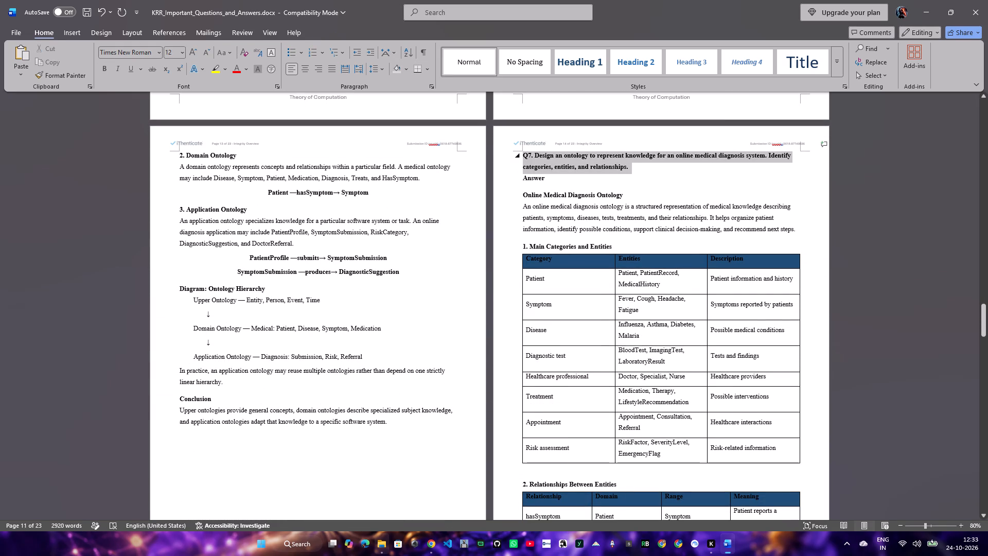
{"action": "left_click_drag", "start_coordinate": [527, 158], "coordinate": [522, 158]}
{"action": "left_click", "coordinate": [584, 142]}
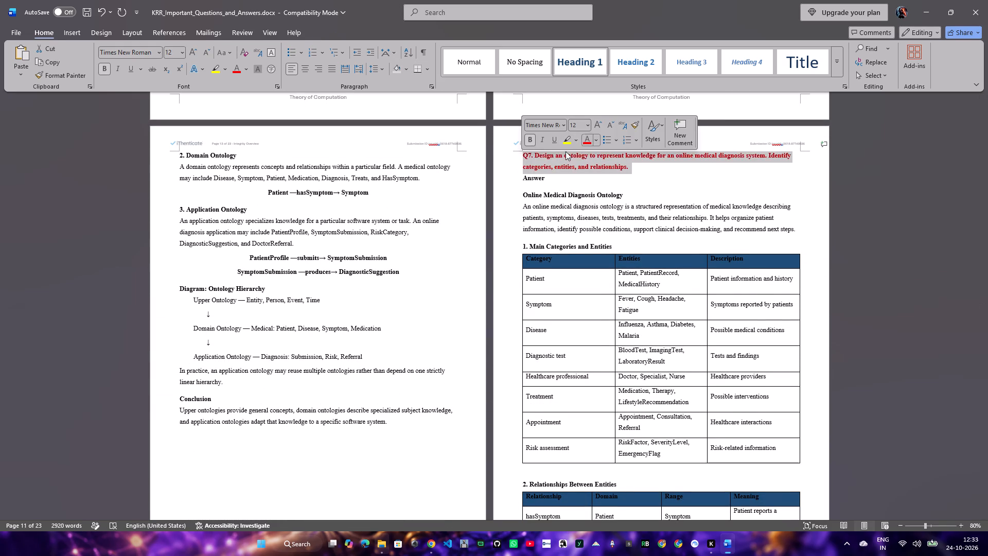
Turn the lines under Diagram: Ontology Hierarchy in the Q6 answer into a bulleted list.
{"action": "scroll", "coordinate": [338, 287], "scroll_direction": "down", "scroll_amount": 3}
{"action": "left_click_drag", "start_coordinate": [363, 304], "coordinate": [219, 247]}
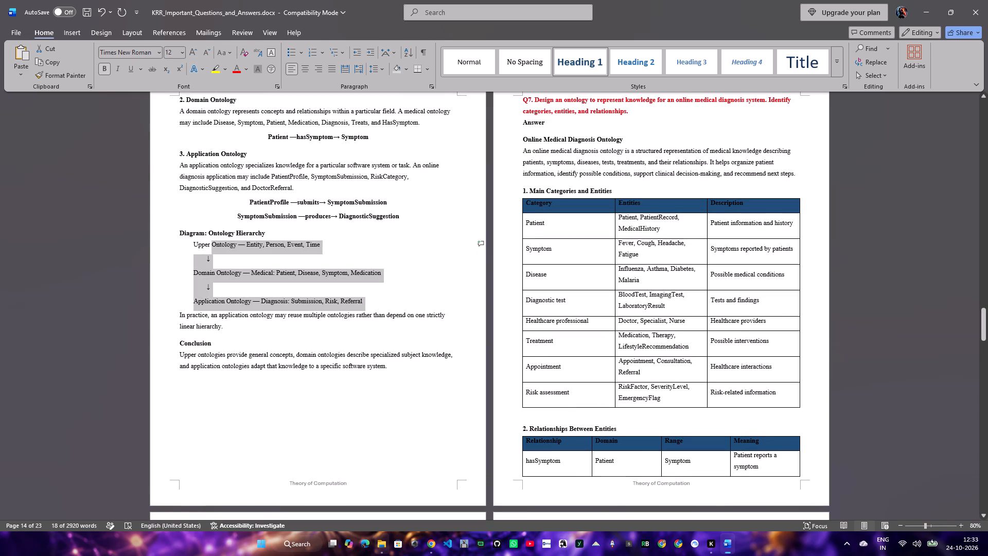
{"action": "left_click_drag", "start_coordinate": [219, 247], "coordinate": [198, 241]}
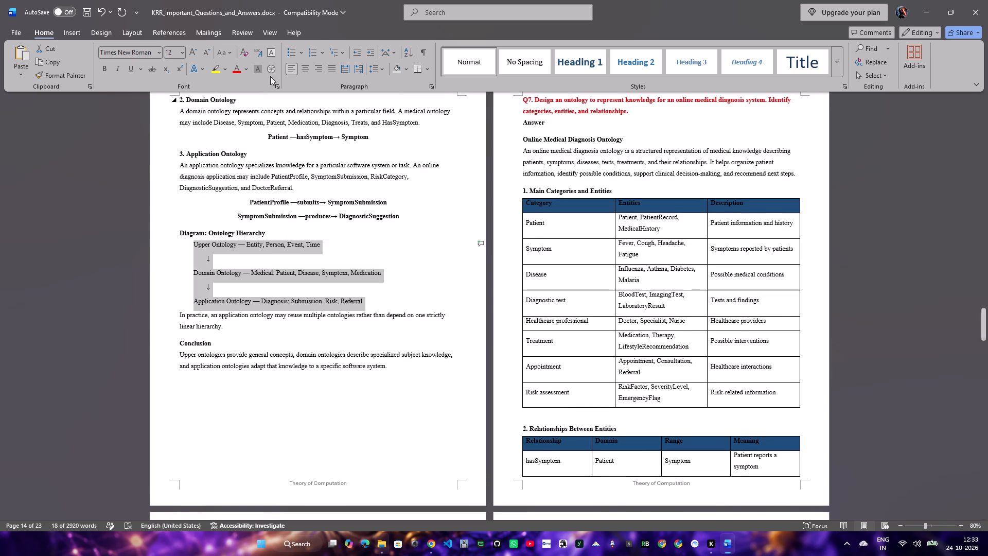
{"action": "left_click", "coordinate": [298, 50]}
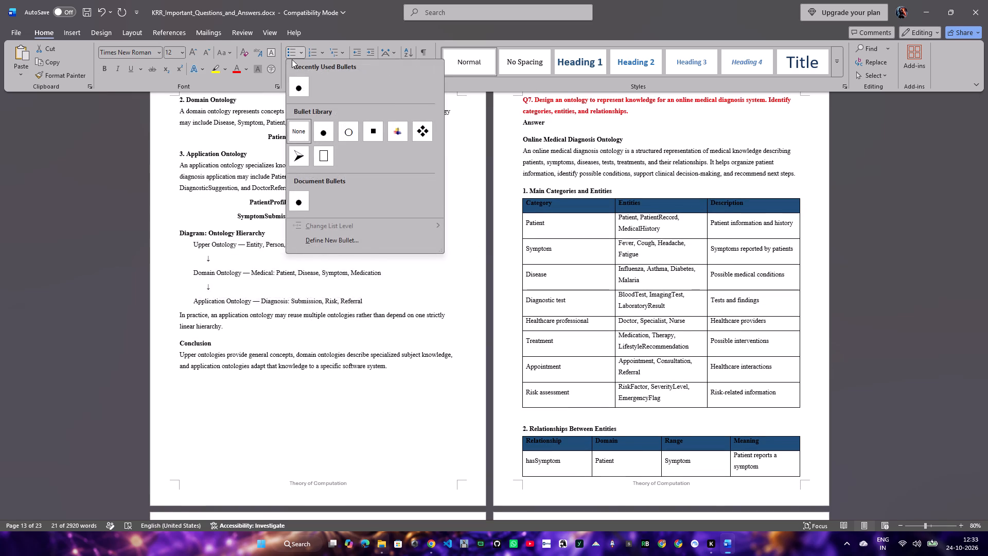
{"action": "left_click", "coordinate": [294, 57]}
Delete the two down-arrow bullets from the Ontology Hierarchy list, leaving only the Upper, Domain and Application Ontology items.
{"action": "left_click_drag", "start_coordinate": [269, 259], "coordinate": [204, 254]}
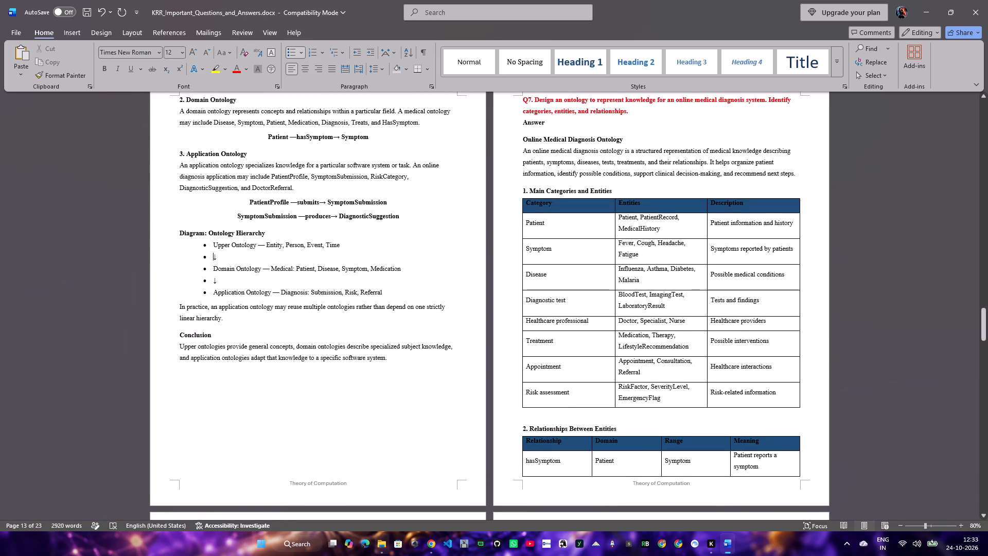
{"action": "left_click_drag", "start_coordinate": [228, 256], "coordinate": [207, 254]}
{"action": "key", "text": "BackSpace"}
{"action": "left_click_drag", "start_coordinate": [226, 270], "coordinate": [208, 269]}
{"action": "key", "text": "BackSpace"}
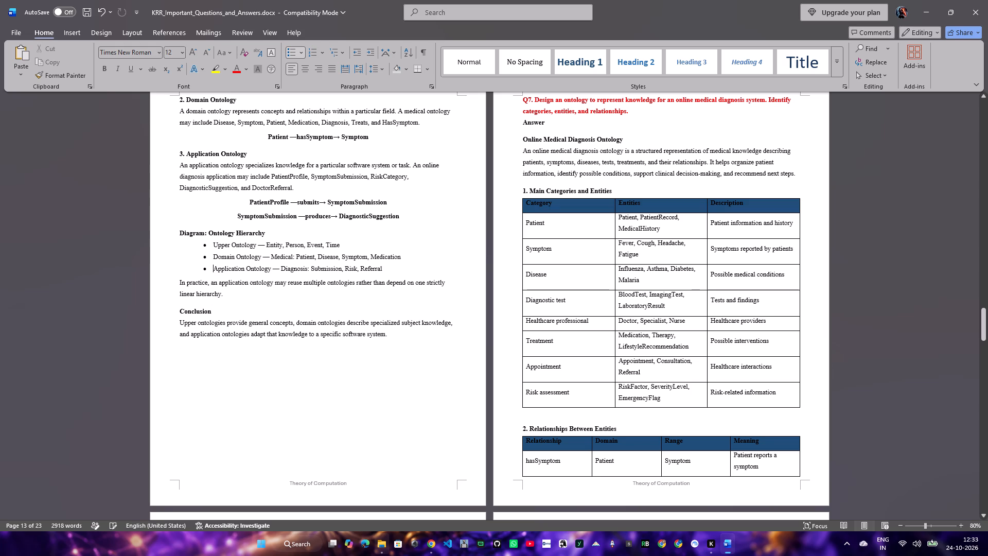
Replace the dash after Application Ontology, Domain Ontology and Upper Ontology in the hierarchy list with a colon.
{"action": "left_click_drag", "start_coordinate": [279, 269], "coordinate": [271, 270]}
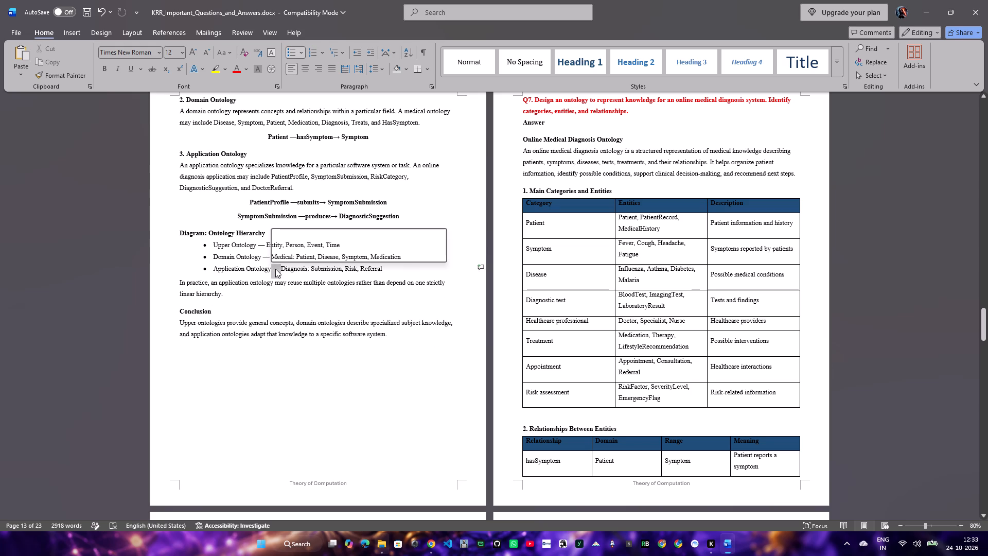
{"action": "key", "text": "shift+colon"}
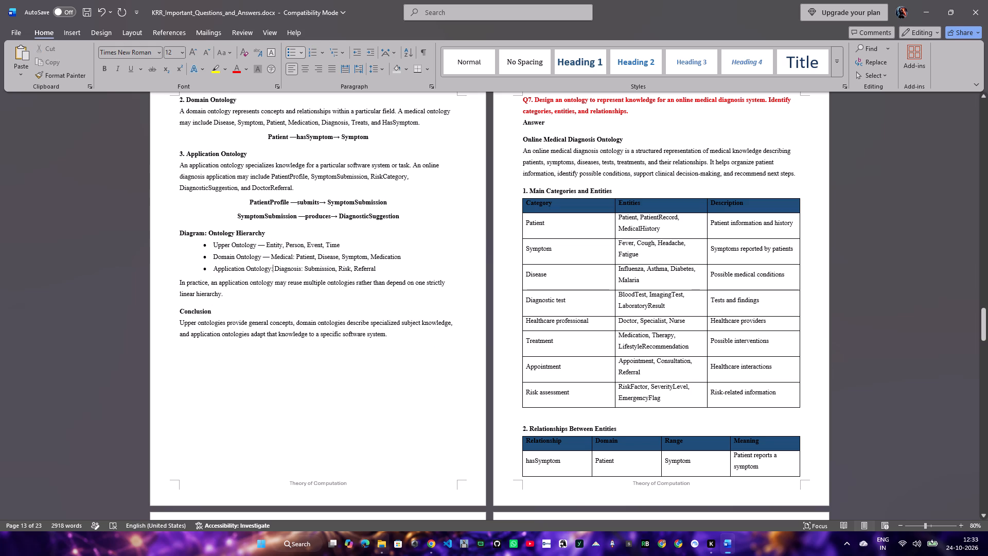
{"action": "left_click_drag", "start_coordinate": [272, 259], "coordinate": [263, 258]}
{"action": "key", "text": "shift+colon"}
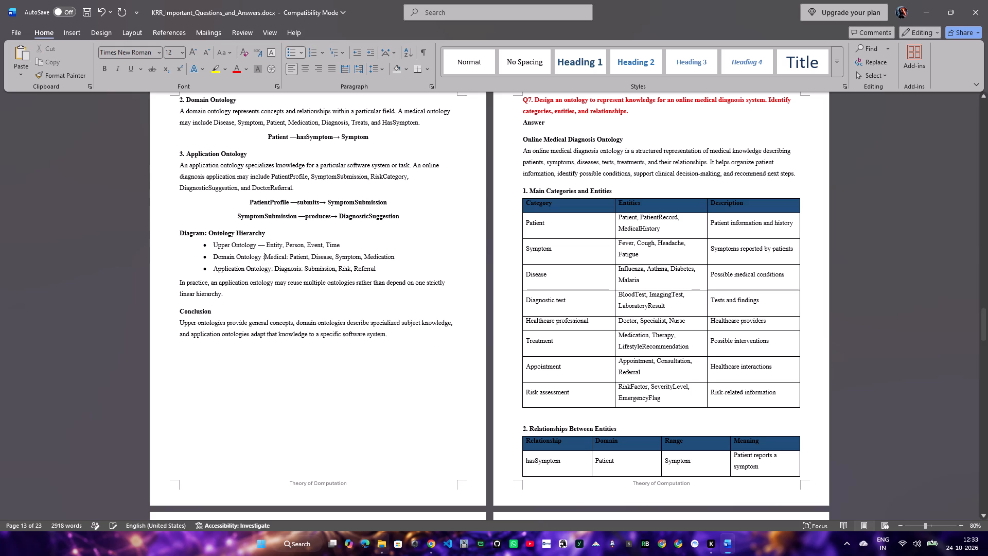
{"action": "left_click_drag", "start_coordinate": [266, 248], "coordinate": [266, 246]}
{"action": "left_click_drag", "start_coordinate": [266, 246], "coordinate": [259, 247]}
{"action": "key", "text": "shift+colon"}
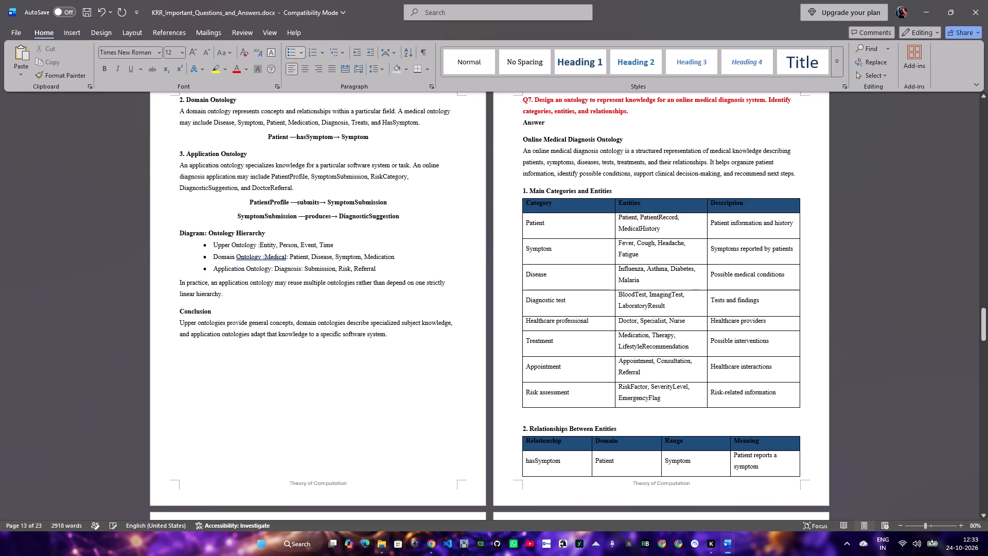
Bold the Application Ontology, Domain Ontology and Upper Ontology labels, including their colons, in the hierarchy list.
{"action": "left_click_drag", "start_coordinate": [273, 269], "coordinate": [227, 265]}
{"action": "left_click", "coordinate": [235, 248]}
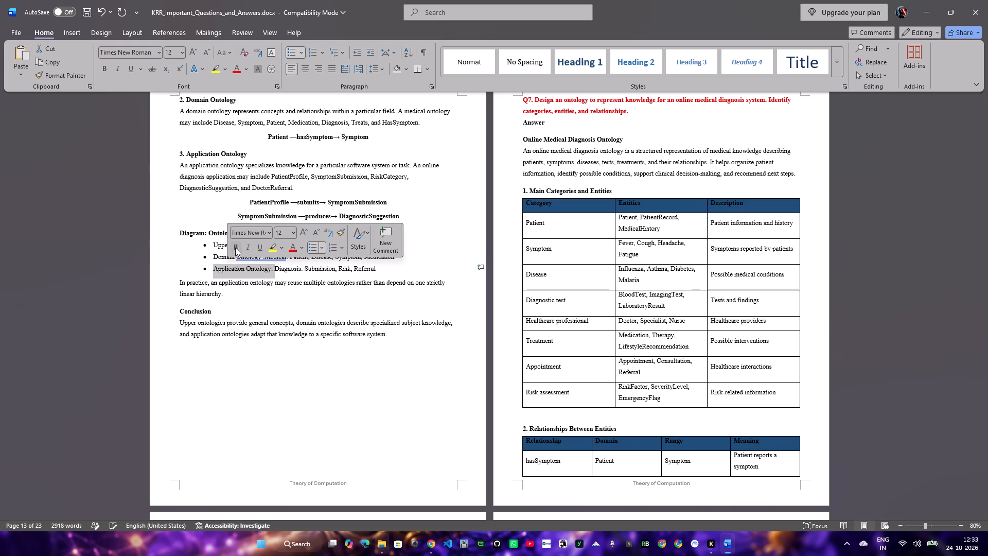
{"action": "left_click", "coordinate": [232, 258]}
{"action": "left_click_drag", "start_coordinate": [267, 256], "coordinate": [248, 257]}
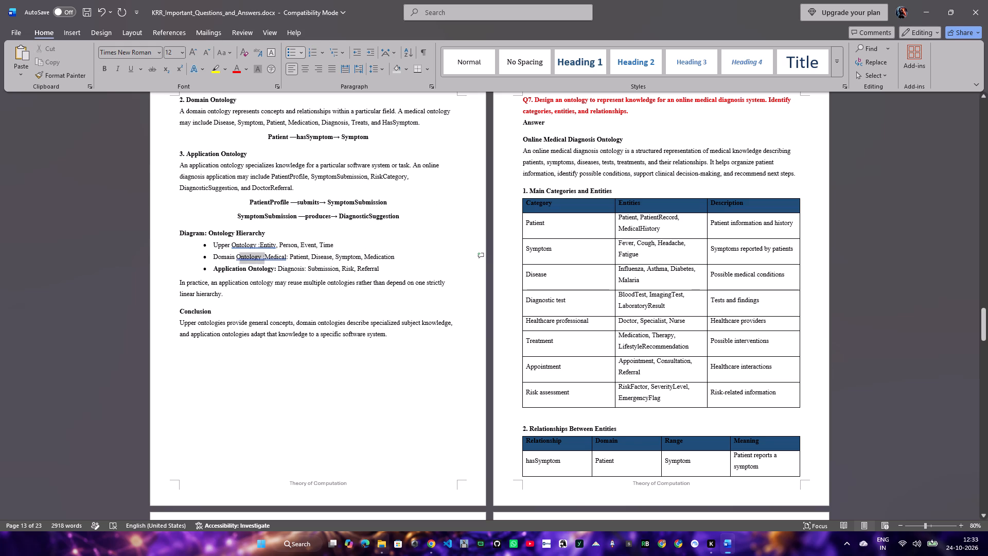
{"action": "left_click_drag", "start_coordinate": [248, 257], "coordinate": [221, 257]}
{"action": "left_click", "coordinate": [225, 241]}
{"action": "left_click", "coordinate": [207, 265]}
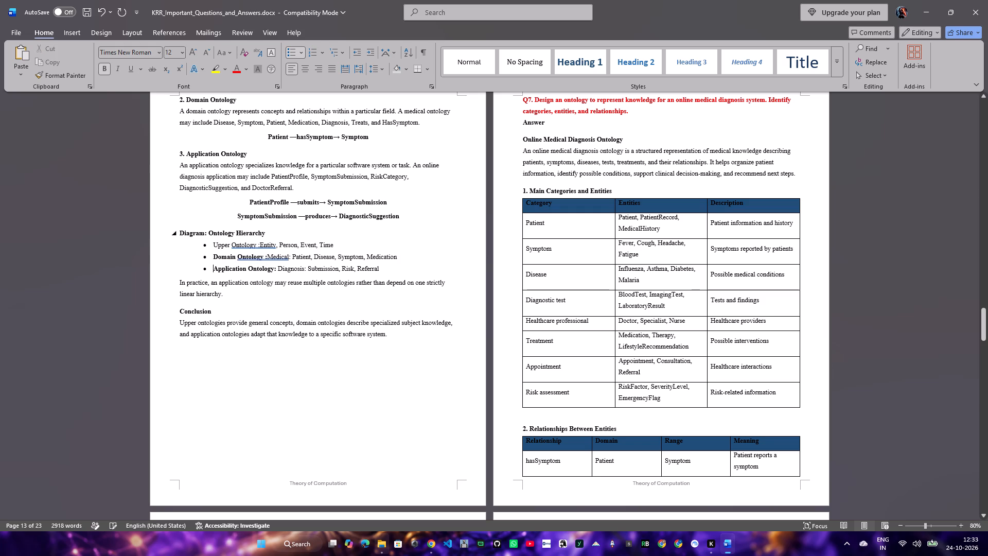
{"action": "left_click_drag", "start_coordinate": [211, 246], "coordinate": [259, 244]}
{"action": "left_click", "coordinate": [271, 228]}
{"action": "left_click", "coordinate": [321, 271]}
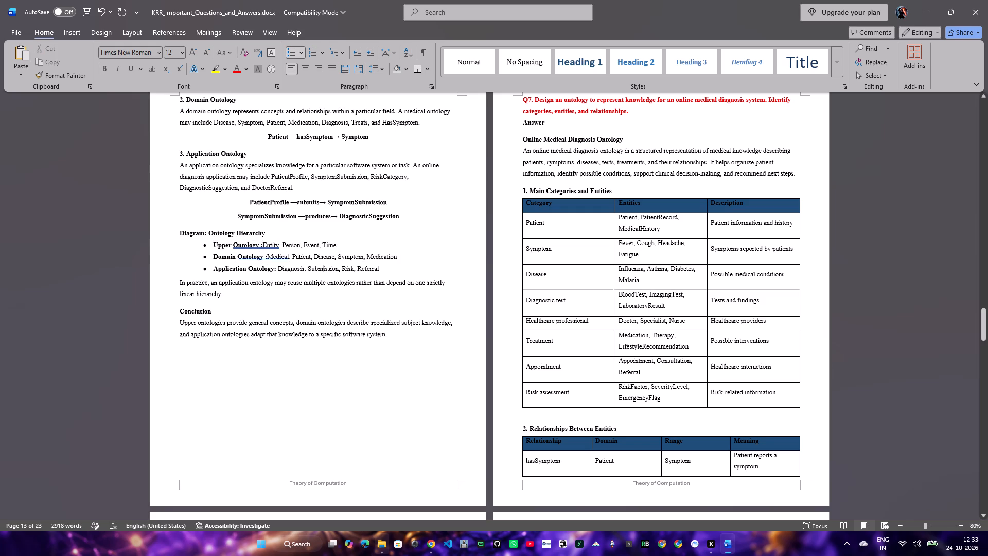
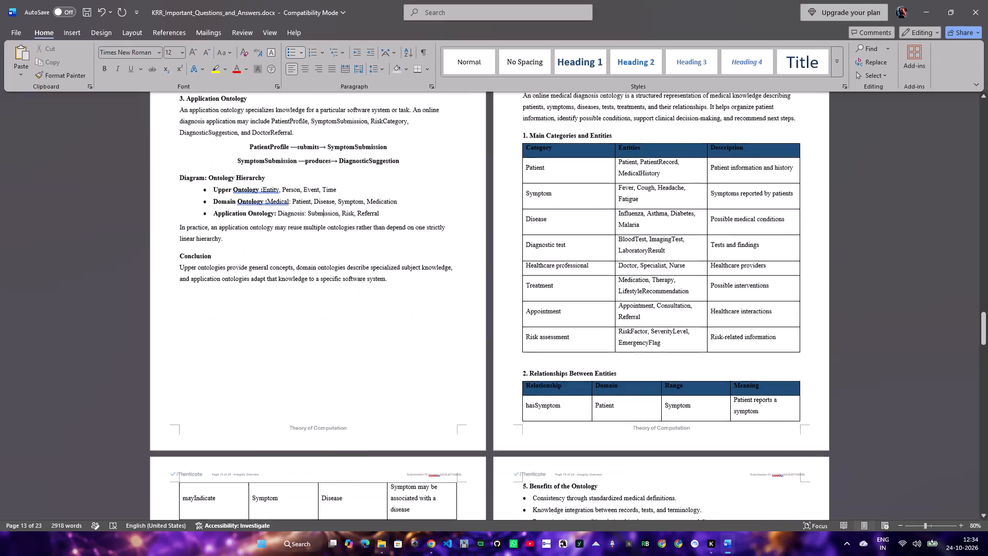
Shade the header row of the Main Categories and Entities table in the Q7 answer grey.
{"action": "scroll", "coordinate": [416, 15], "scroll_direction": "up", "scroll_amount": 1}
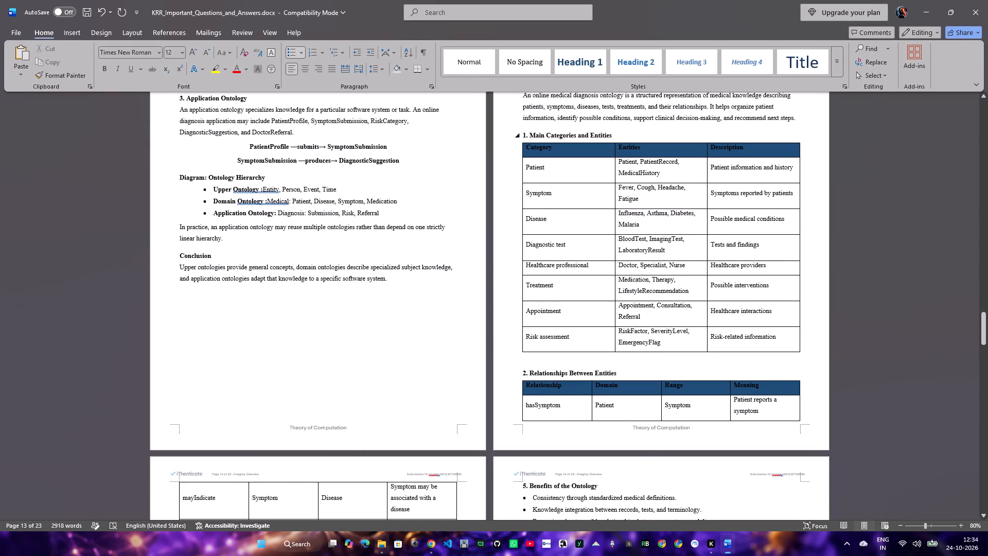
{"action": "left_click_drag", "start_coordinate": [525, 148], "coordinate": [765, 159]}
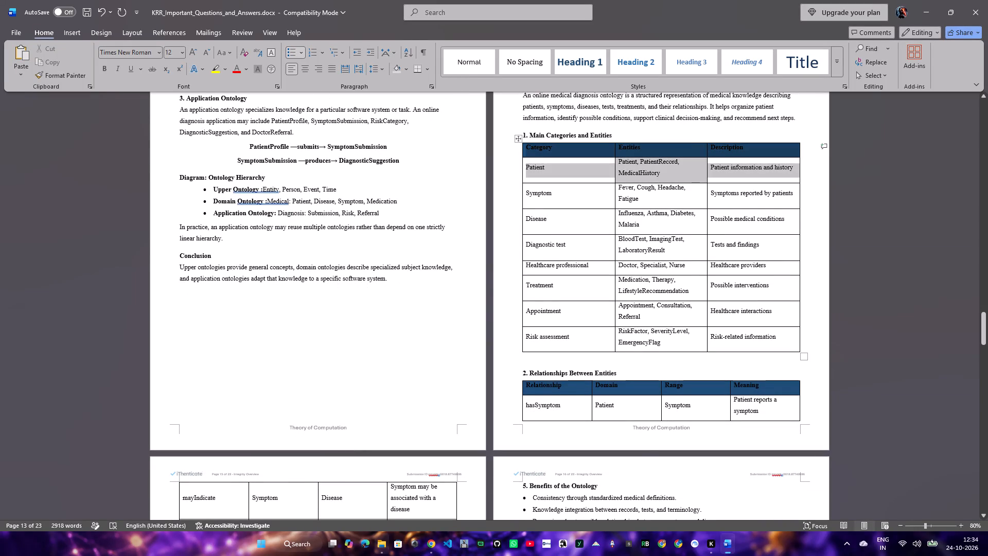
{"action": "left_click_drag", "start_coordinate": [765, 159], "coordinate": [786, 152]}
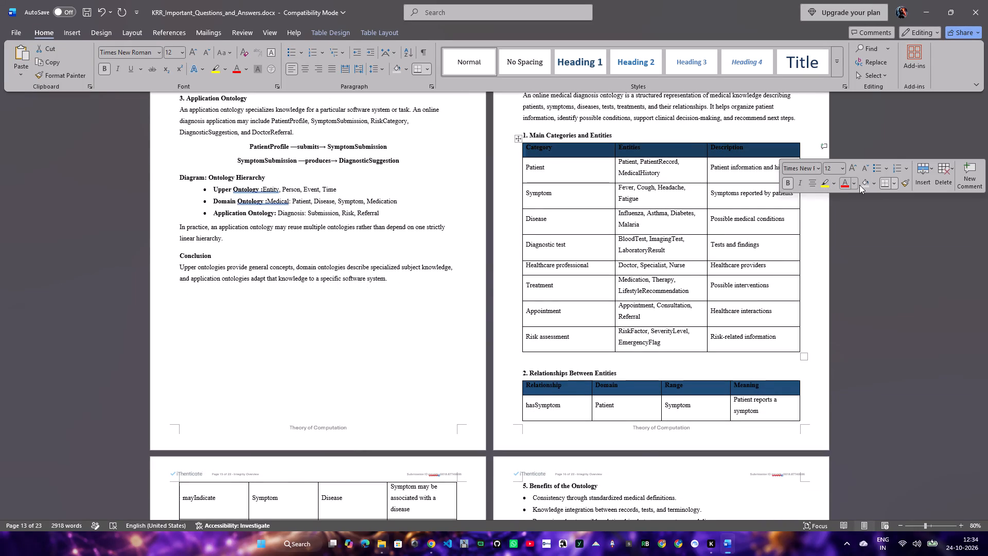
{"action": "left_click", "coordinate": [868, 185]}
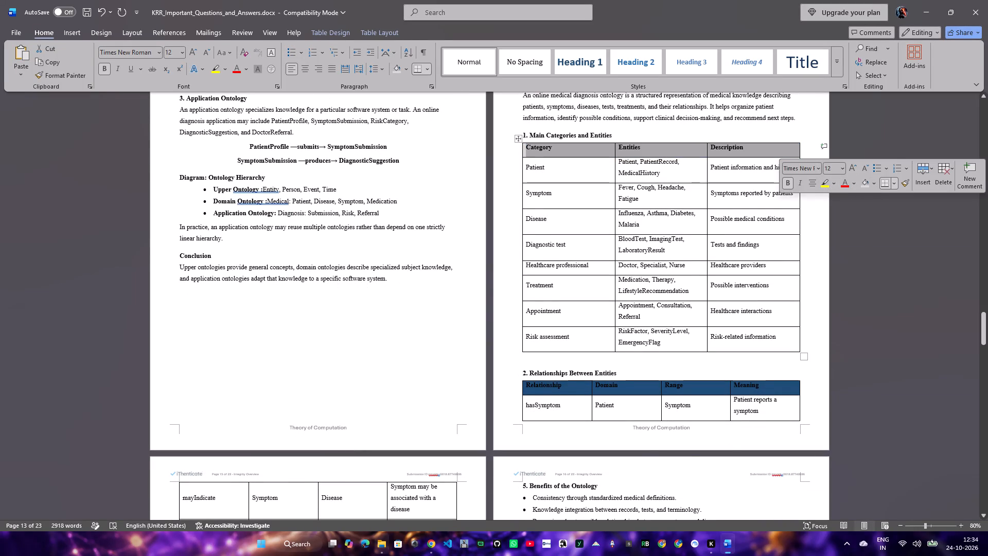
Shade the header row of the Relationships Between Entities table grey.
{"action": "left_click_drag", "start_coordinate": [769, 391], "coordinate": [518, 386]}
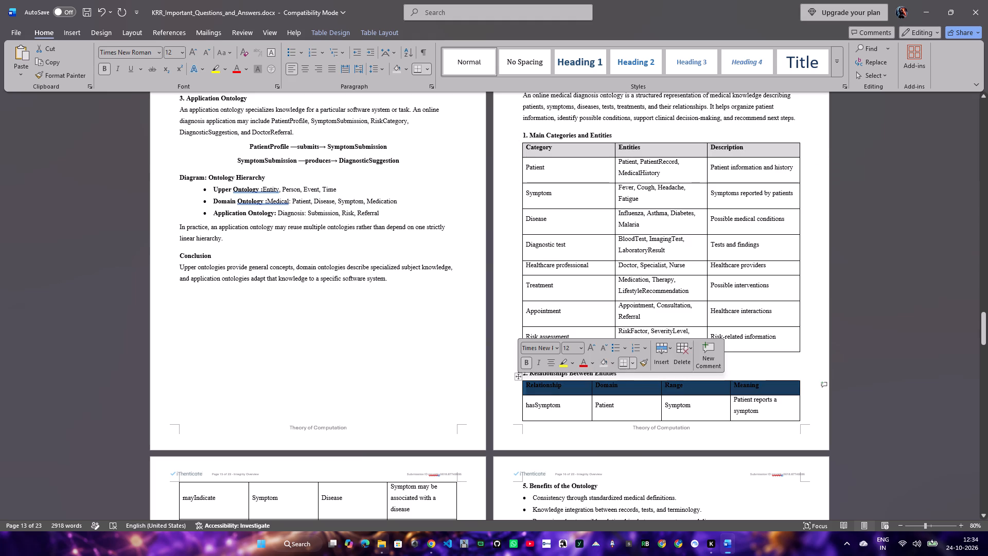
{"action": "left_click", "coordinate": [606, 361]}
{"action": "left_click", "coordinate": [630, 375]}
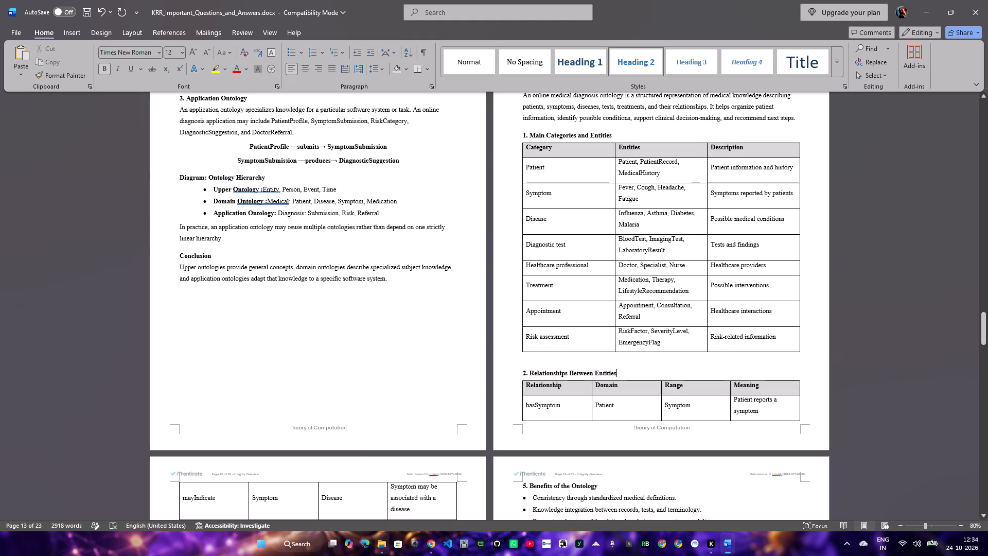
Insert blank lines above heading 2. Relationships Between Entities to push it and its table onto the next page.
{"action": "left_click", "coordinate": [551, 359]}
{"action": "key", "text": "Return"}
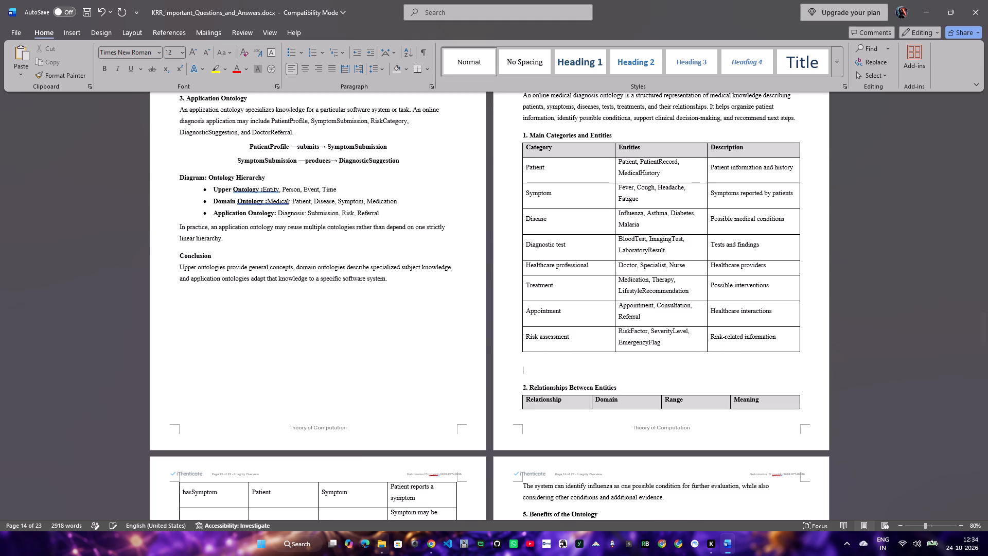
{"action": "key", "text": "Return"}
{"action": "key", "text": "Return"}
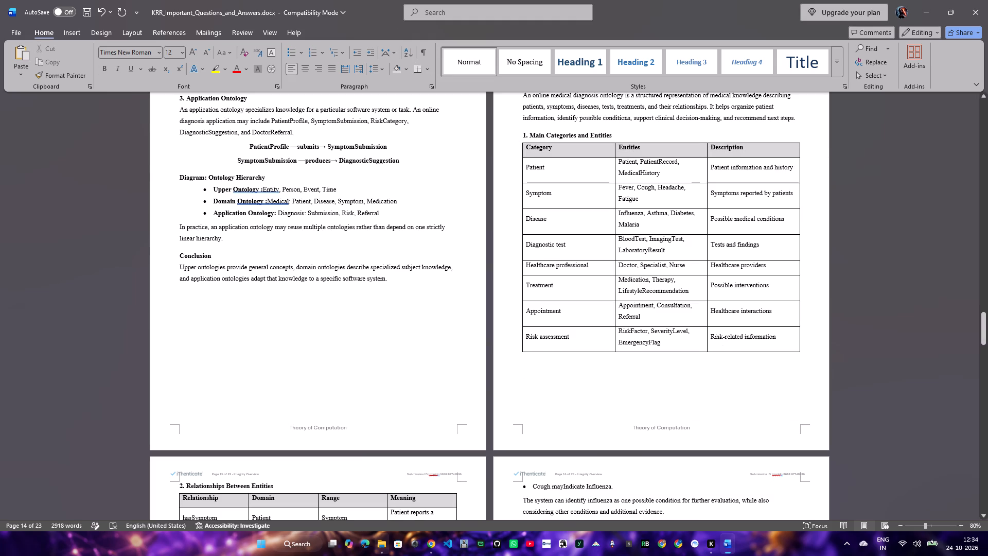
Delete the Conclusion heading and paragraph at the end of the Q7 medical diagnosis ontology answer.
{"action": "scroll", "coordinate": [636, 512], "scroll_direction": "down", "scroll_amount": 5}
{"action": "scroll", "coordinate": [602, 454], "scroll_direction": "down", "scroll_amount": 18}
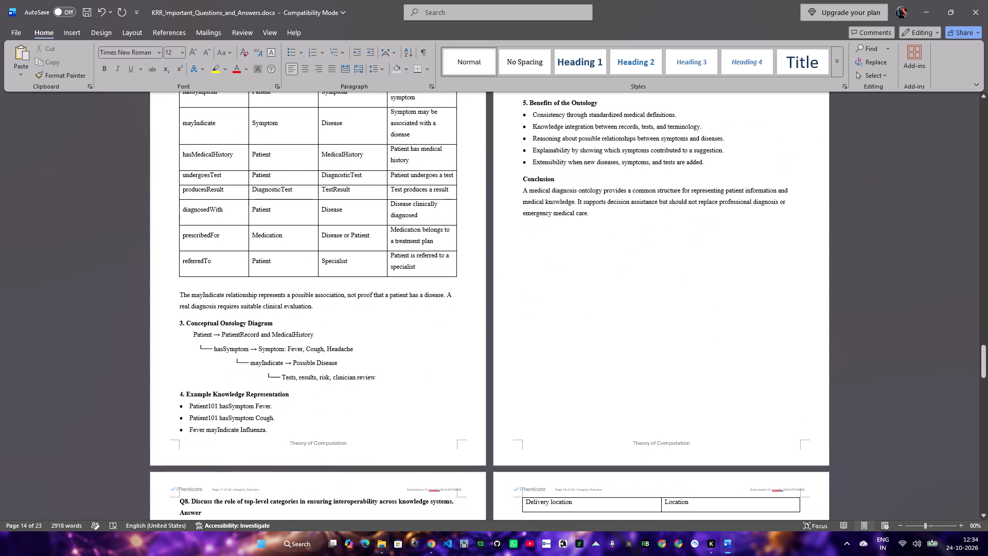
{"action": "left_click_drag", "start_coordinate": [613, 212], "coordinate": [527, 183]}
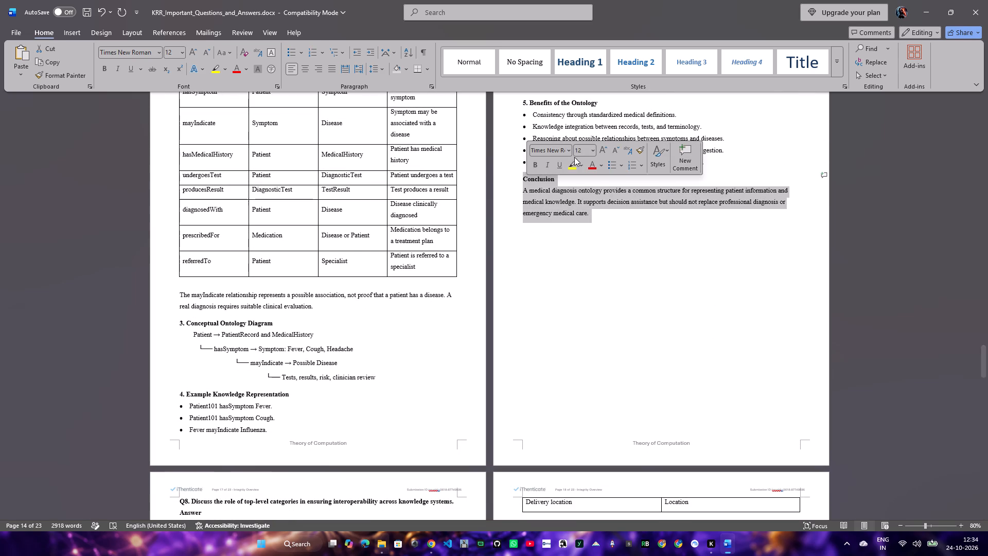
{"action": "key", "text": "BackSpace"}
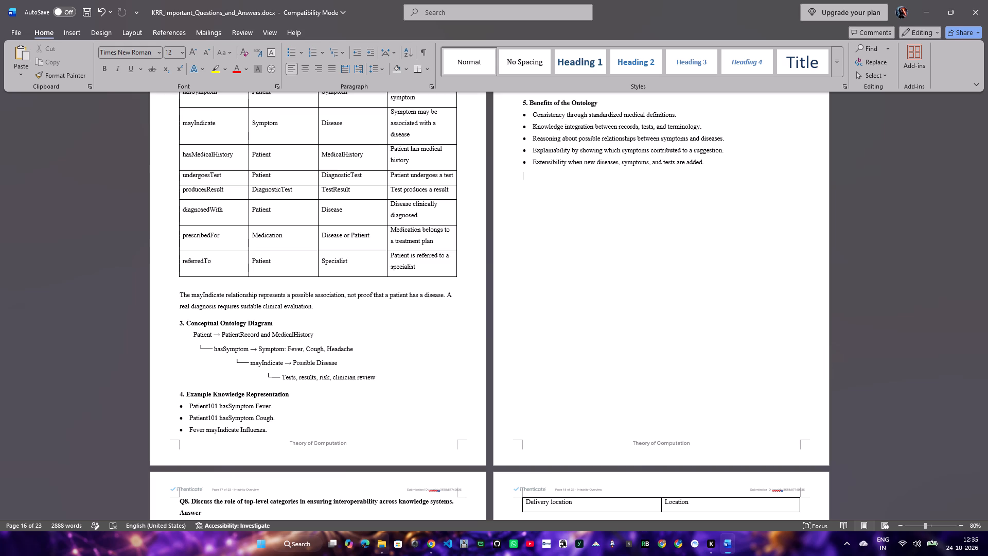
Color the Q8 question about top-level categories and its Answer line red.
{"action": "scroll", "coordinate": [352, 334], "scroll_direction": "down", "scroll_amount": 2}
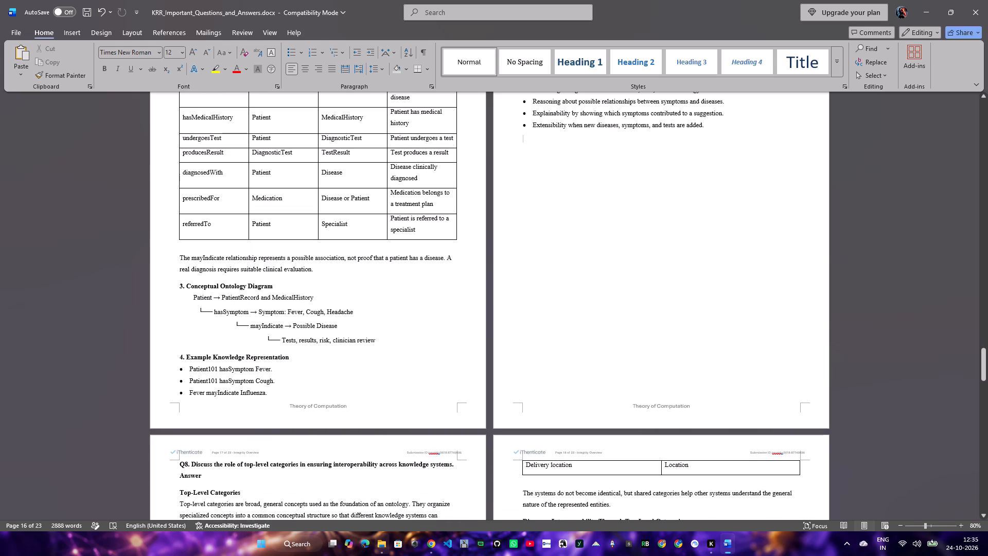
{"action": "scroll", "coordinate": [249, 286], "scroll_direction": "down", "scroll_amount": 4}
{"action": "scroll", "coordinate": [318, 341], "scroll_direction": "up", "scroll_amount": 11}
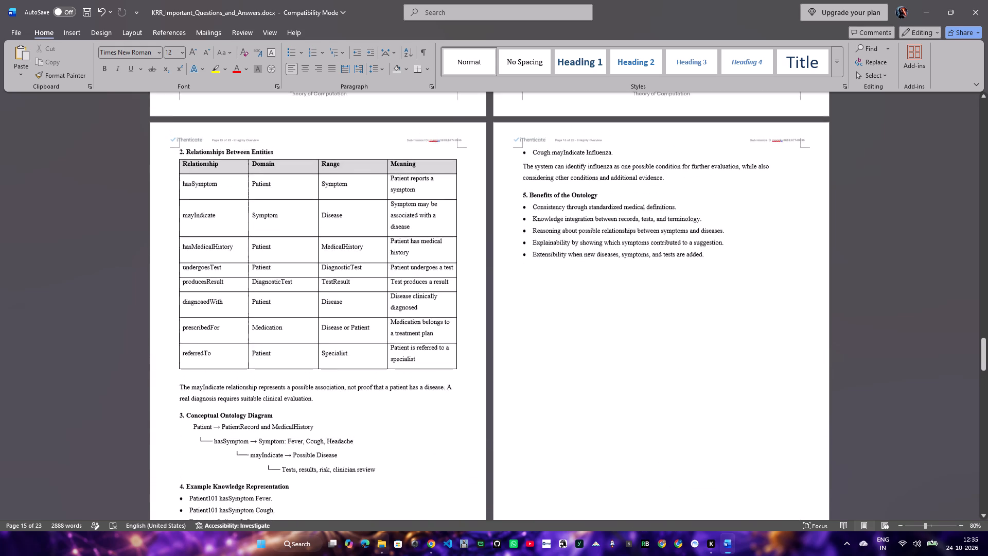
{"action": "scroll", "coordinate": [606, 331], "scroll_direction": "down", "scroll_amount": 12}
{"action": "left_click_drag", "start_coordinate": [215, 383], "coordinate": [171, 377]}
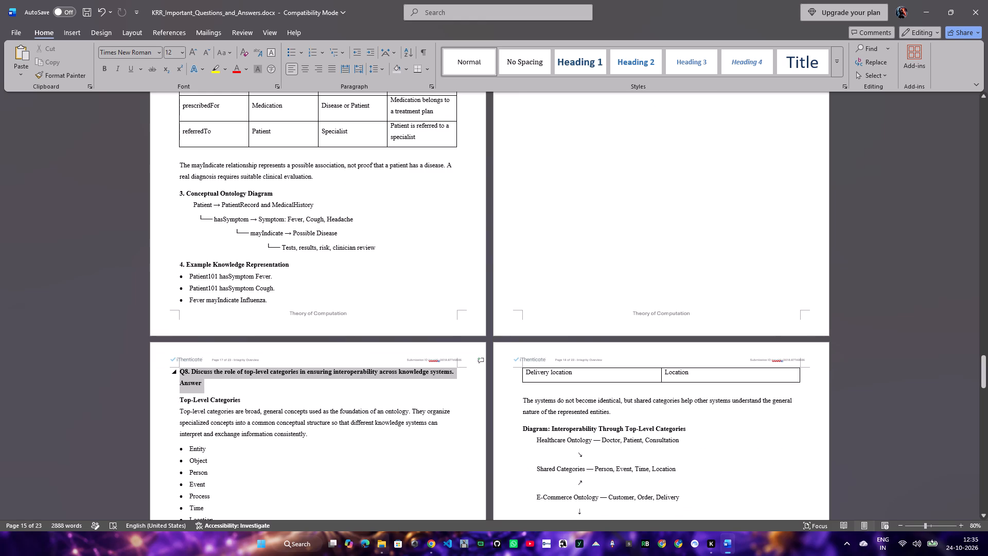
{"action": "left_click_drag", "start_coordinate": [171, 377], "coordinate": [171, 377]}
{"action": "left_click", "coordinate": [235, 359]}
Remove the break before Q8 so it follows the Benefits of the Ontology list, leaving one blank line between them.
{"action": "scroll", "coordinate": [730, 186], "scroll_direction": "up", "scroll_amount": 5}
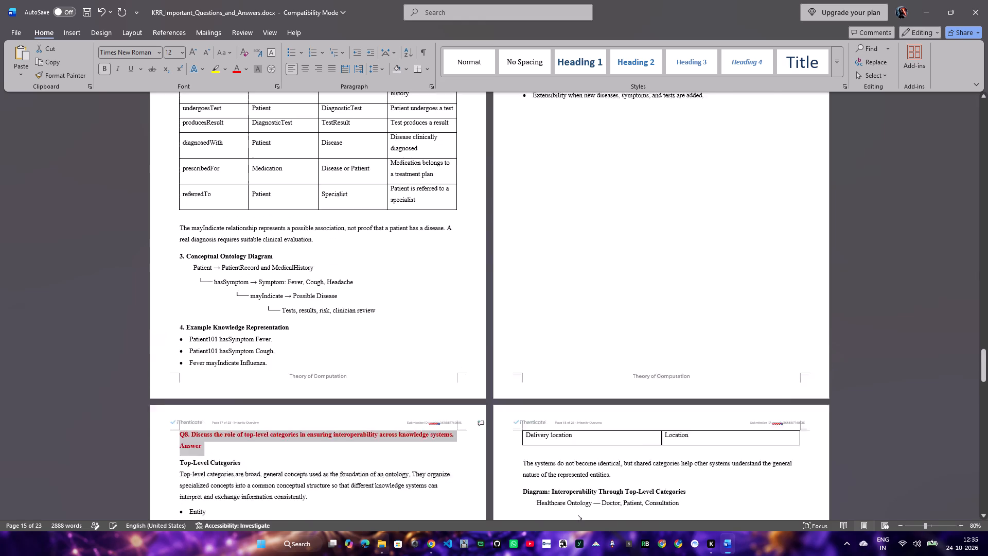
{"action": "left_click_drag", "start_coordinate": [555, 194], "coordinate": [523, 149]}
{"action": "key", "text": "BackSpace"}
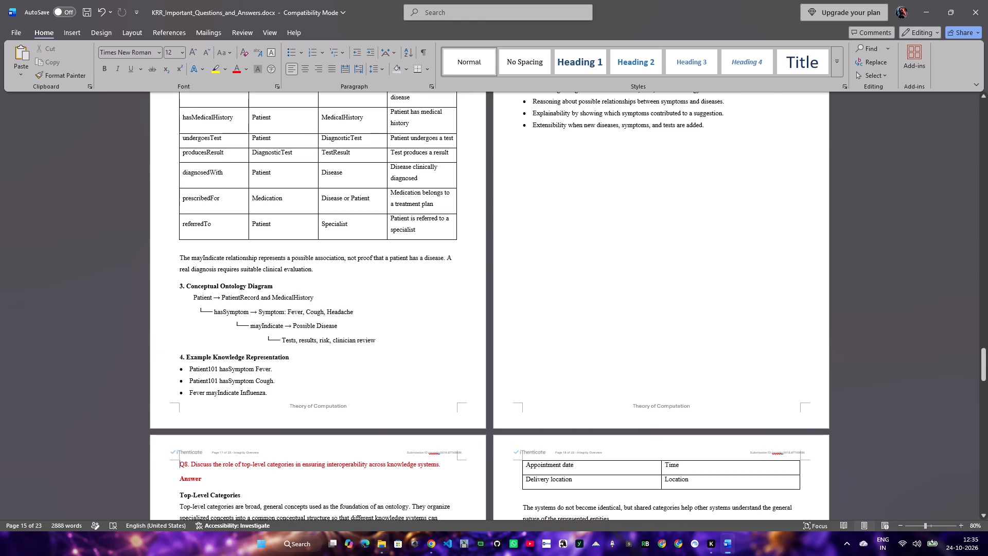
{"action": "key", "text": "BackSpace"}
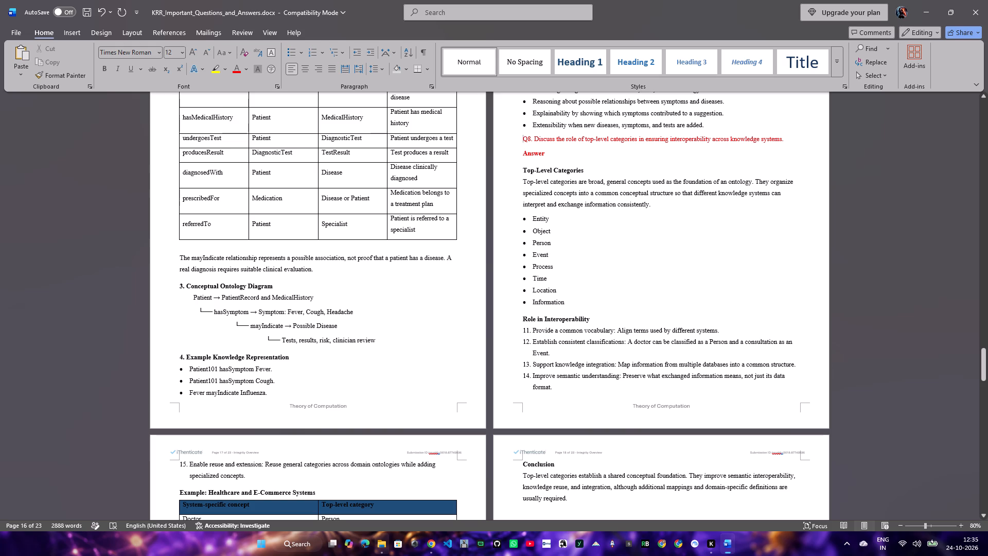
{"action": "key", "text": "Return"}
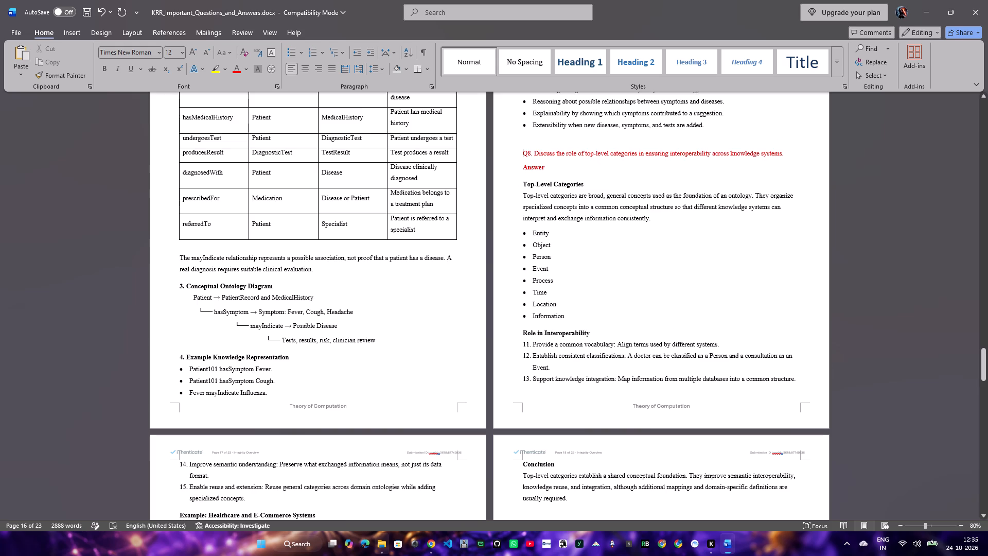
Bold the red Q8 question line.
{"action": "left_click_drag", "start_coordinate": [791, 151], "coordinate": [514, 161]}
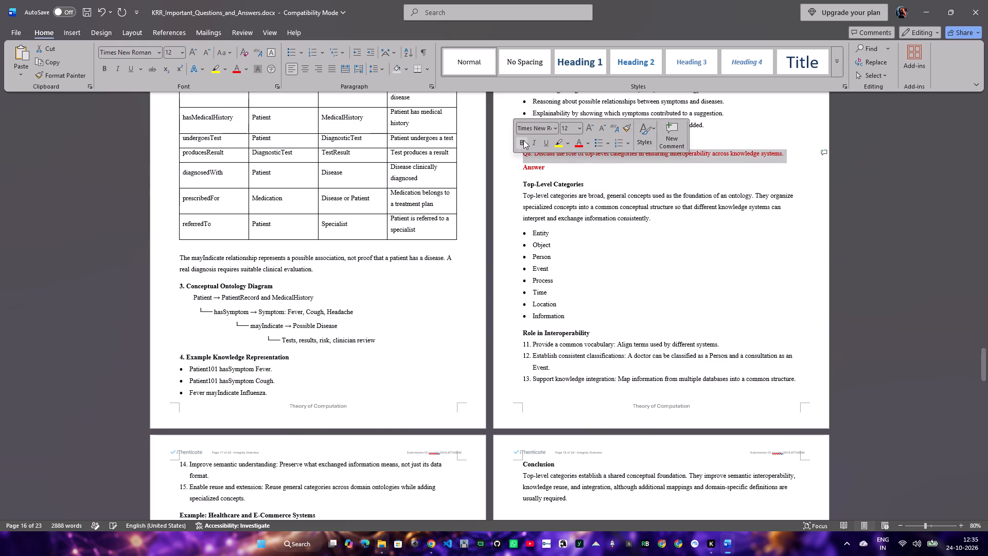
{"action": "left_click", "coordinate": [523, 140]}
Shade the header row of the Differences table in the Q5 propositional versus first-order logic answer grey.
{"action": "scroll", "coordinate": [551, 184], "scroll_direction": "up", "scroll_amount": 20}
{"action": "scroll", "coordinate": [551, 184], "scroll_direction": "up", "scroll_amount": 9}
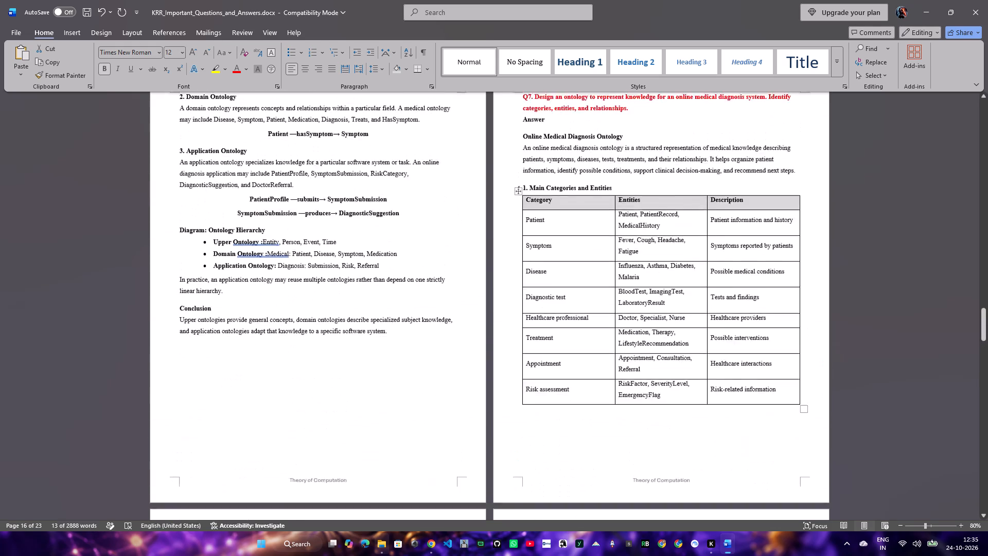
{"action": "scroll", "coordinate": [551, 184], "scroll_direction": "up", "scroll_amount": 18}
{"action": "scroll", "coordinate": [551, 184], "scroll_direction": "up", "scroll_amount": 5}
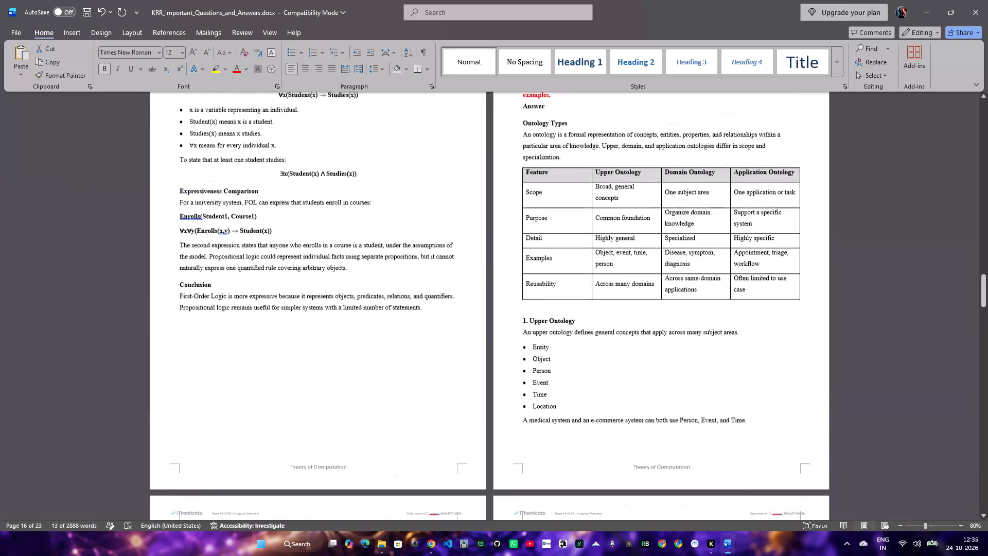
{"action": "scroll", "coordinate": [551, 184], "scroll_direction": "up", "scroll_amount": 20}
{"action": "scroll", "coordinate": [551, 184], "scroll_direction": "up", "scroll_amount": 3}
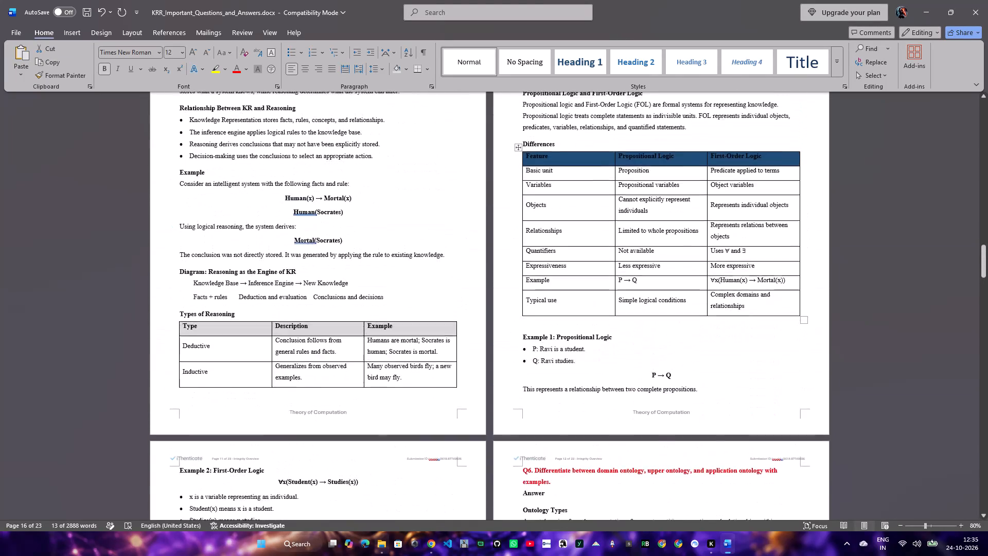
{"action": "scroll", "coordinate": [552, 185], "scroll_direction": "up", "scroll_amount": 1}
{"action": "left_click_drag", "start_coordinate": [779, 238], "coordinate": [751, 237]}
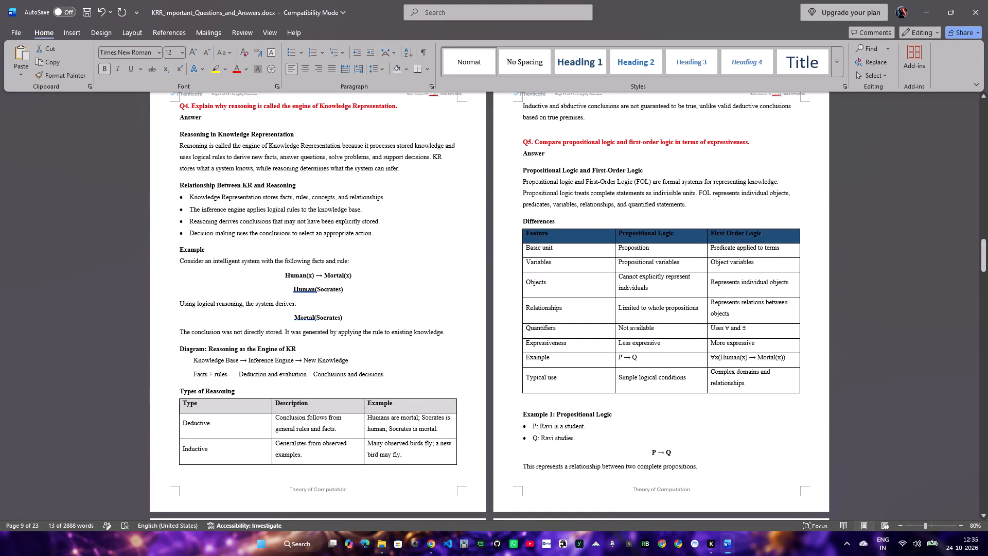
{"action": "left_click_drag", "start_coordinate": [751, 237], "coordinate": [555, 237]}
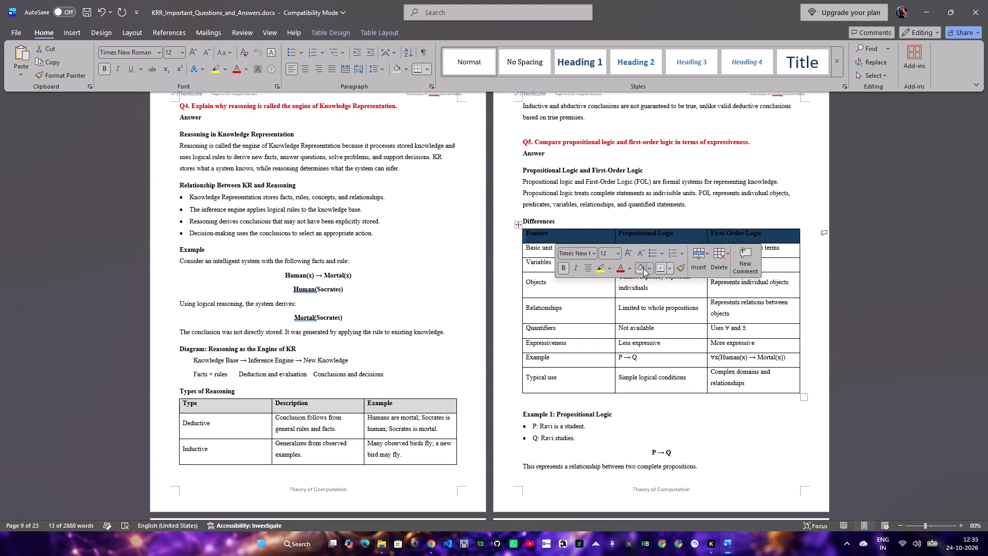
{"action": "left_click", "coordinate": [643, 268]}
Look back over the Q2 to Q6 answers to check their question headings and table header formatting.
{"action": "scroll", "coordinate": [633, 194], "scroll_direction": "up", "scroll_amount": 17}
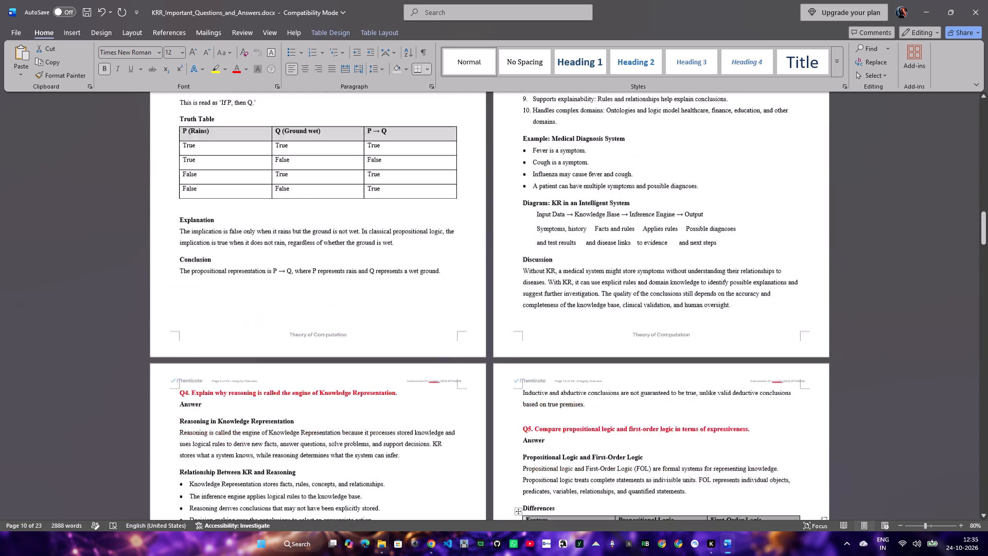
{"action": "scroll", "coordinate": [625, 195], "scroll_direction": "up", "scroll_amount": 11}
{"action": "scroll", "coordinate": [623, 195], "scroll_direction": "up", "scroll_amount": 13}
{"action": "scroll", "coordinate": [622, 200], "scroll_direction": "down", "scroll_amount": 5}
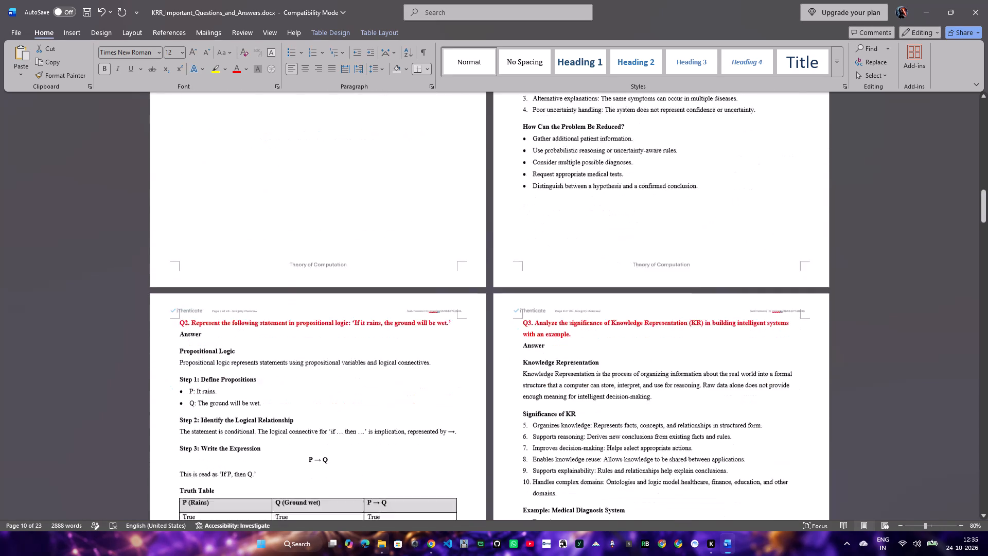
{"action": "scroll", "coordinate": [622, 200], "scroll_direction": "down", "scroll_amount": 20}
{"action": "scroll", "coordinate": [622, 200], "scroll_direction": "down", "scroll_amount": 20}
{"action": "scroll", "coordinate": [622, 200], "scroll_direction": "down", "scroll_amount": 20}
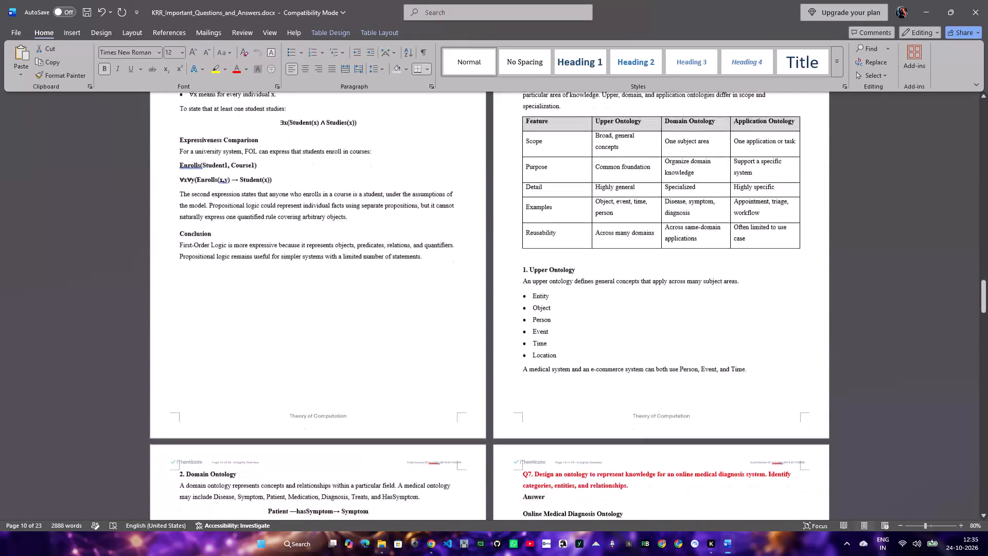
{"action": "scroll", "coordinate": [590, 285], "scroll_direction": "down", "scroll_amount": 5}
{"action": "left_click", "coordinate": [591, 290]}
Left-align the PatientProfile submits and SymptomSubmission produces lines under 3. Application Ontology in the Q6 answer.
{"action": "scroll", "coordinate": [591, 290], "scroll_direction": "down", "scroll_amount": 12}
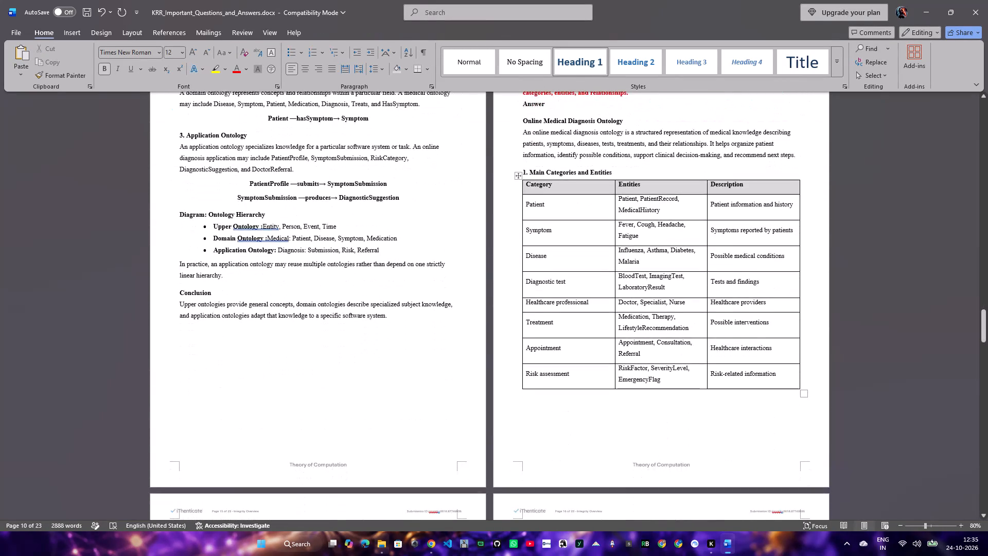
{"action": "scroll", "coordinate": [591, 291], "scroll_direction": "down", "scroll_amount": 6}
{"action": "scroll", "coordinate": [522, 295], "scroll_direction": "up", "scroll_amount": 4}
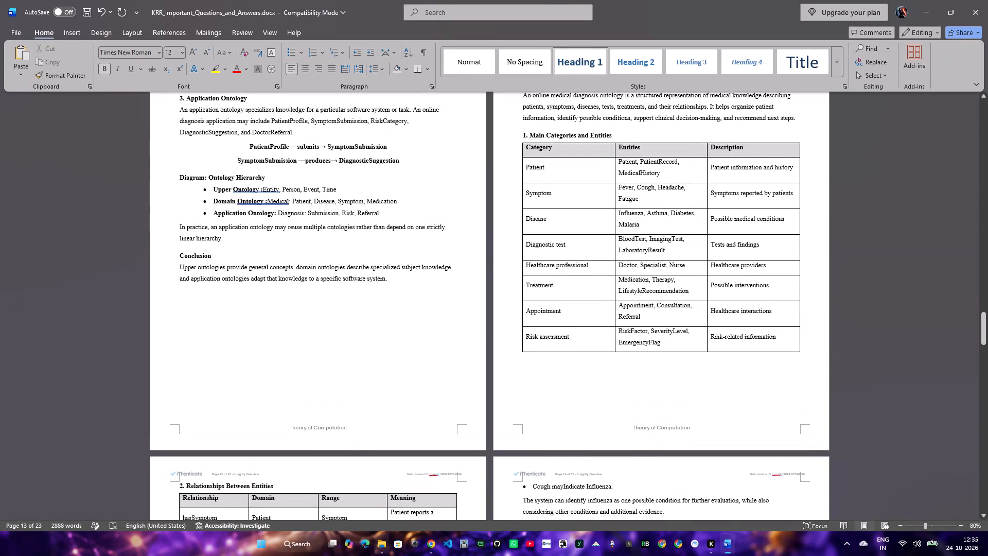
{"action": "left_click_drag", "start_coordinate": [413, 158], "coordinate": [241, 143]}
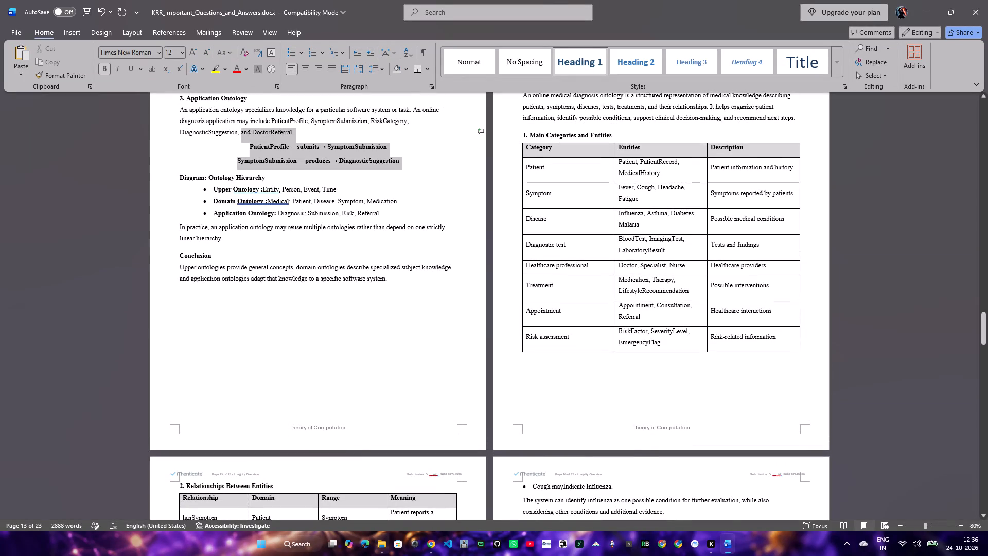
{"action": "left_click_drag", "start_coordinate": [241, 143], "coordinate": [244, 149]}
{"action": "left_click", "coordinate": [292, 69]}
{"action": "left_click", "coordinate": [386, 146]}
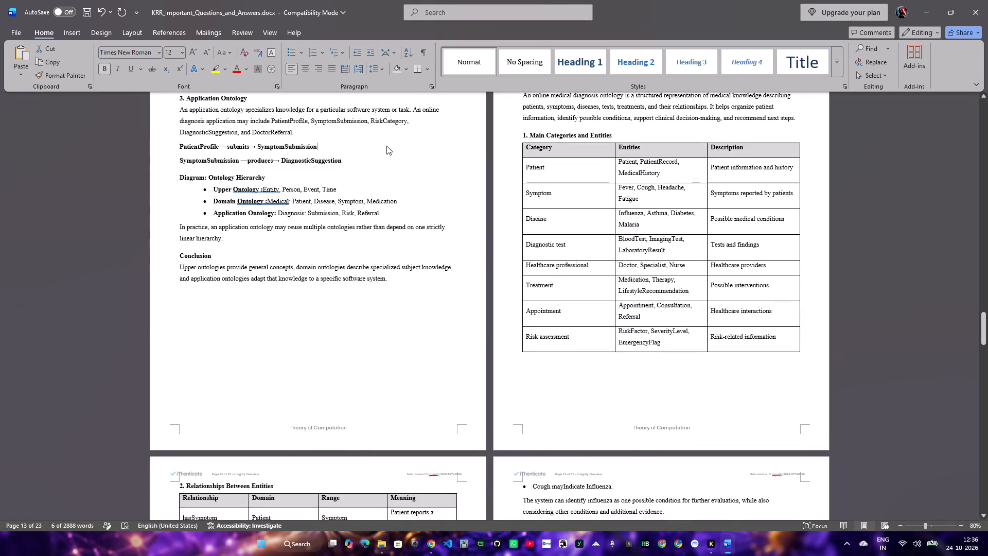
Shade the header row of the Healthcare and E-Commerce Systems example table in the Q8 answer grey.
{"action": "scroll", "coordinate": [565, 230], "scroll_direction": "down", "scroll_amount": 15}
{"action": "scroll", "coordinate": [553, 273], "scroll_direction": "down", "scroll_amount": 4}
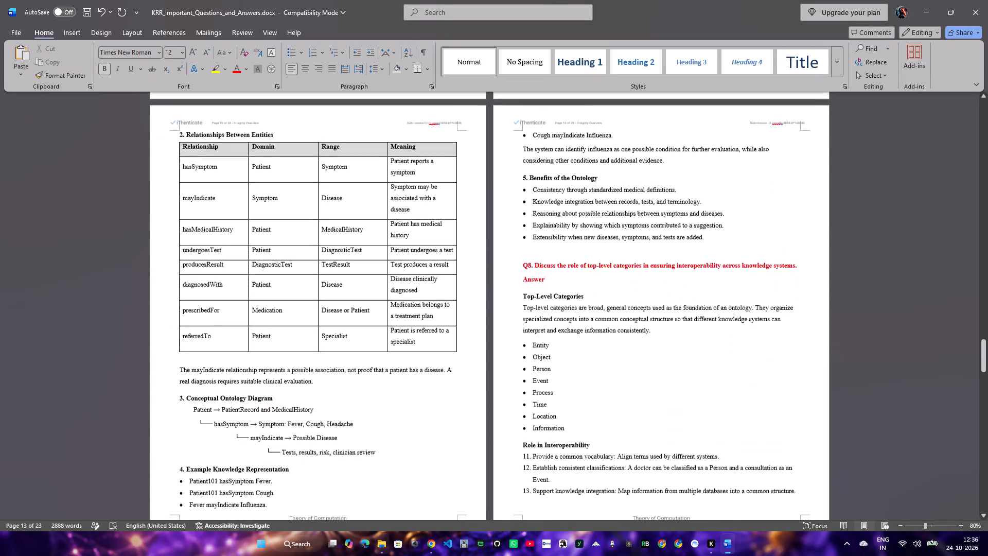
{"action": "scroll", "coordinate": [553, 281], "scroll_direction": "down", "scroll_amount": 17}
{"action": "left_click_drag", "start_coordinate": [390, 325], "coordinate": [375, 325]}
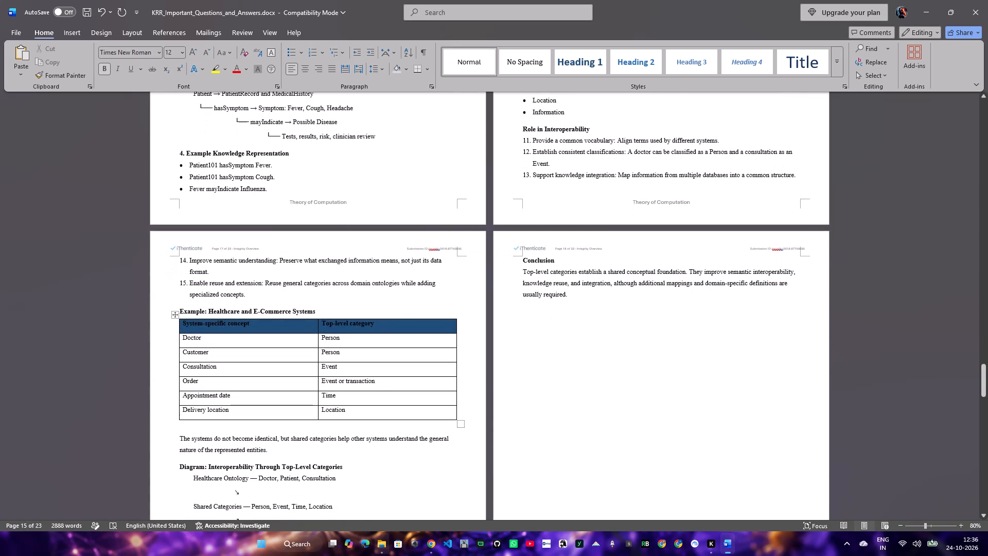
{"action": "left_click_drag", "start_coordinate": [375, 325], "coordinate": [201, 325]}
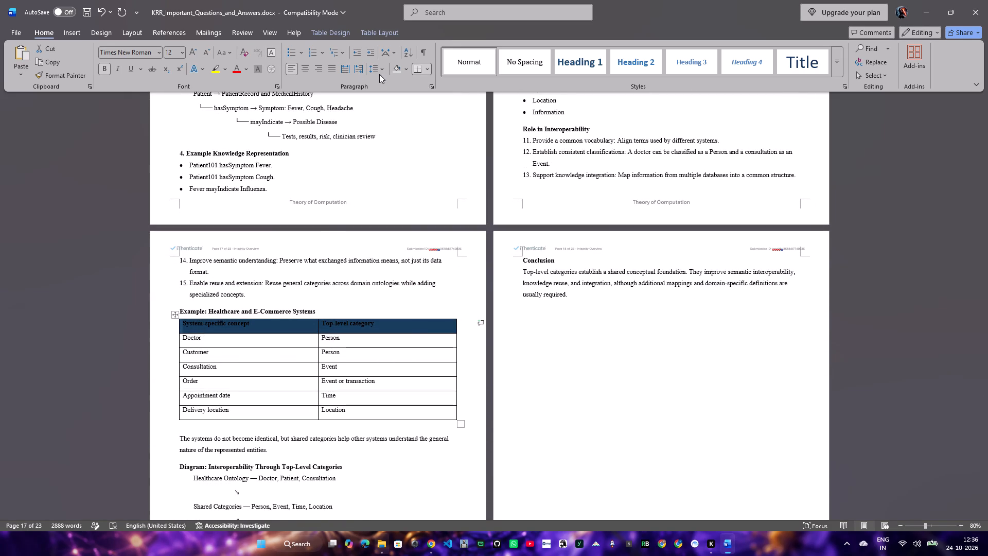
{"action": "left_click_drag", "start_coordinate": [289, 193], "coordinate": [192, 168]}
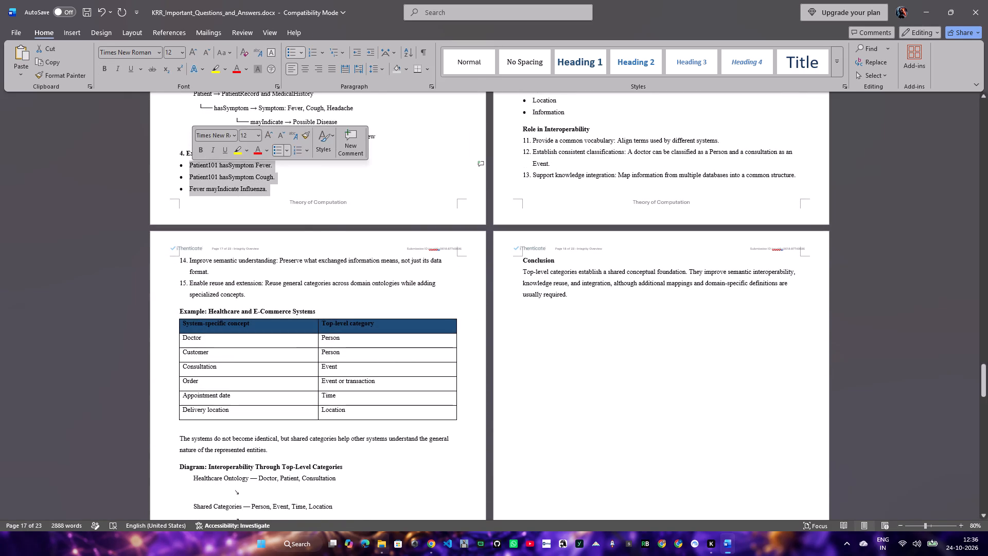
{"action": "left_click", "coordinate": [377, 73]}
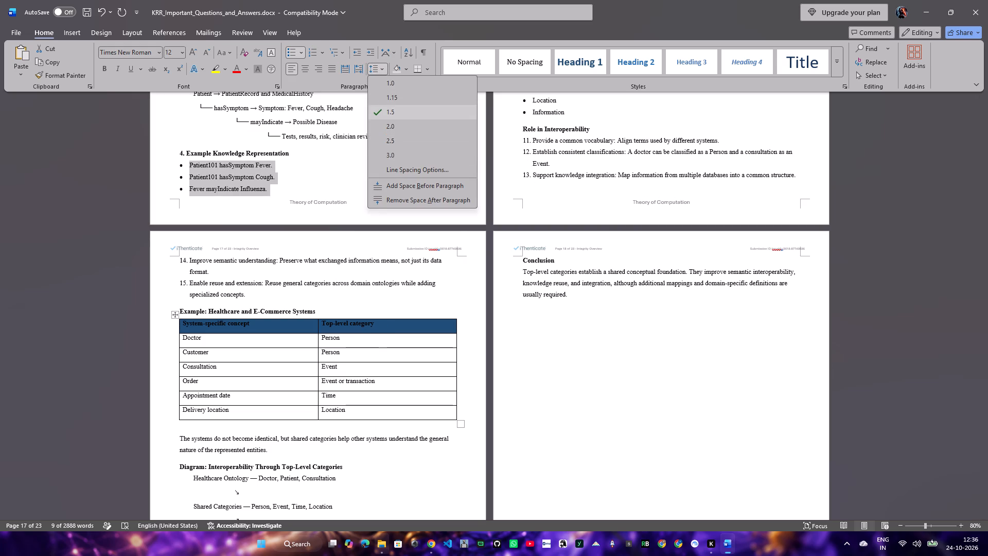
{"action": "left_click", "coordinate": [383, 326]}
{"action": "left_click_drag", "start_coordinate": [381, 326], "coordinate": [215, 322]}
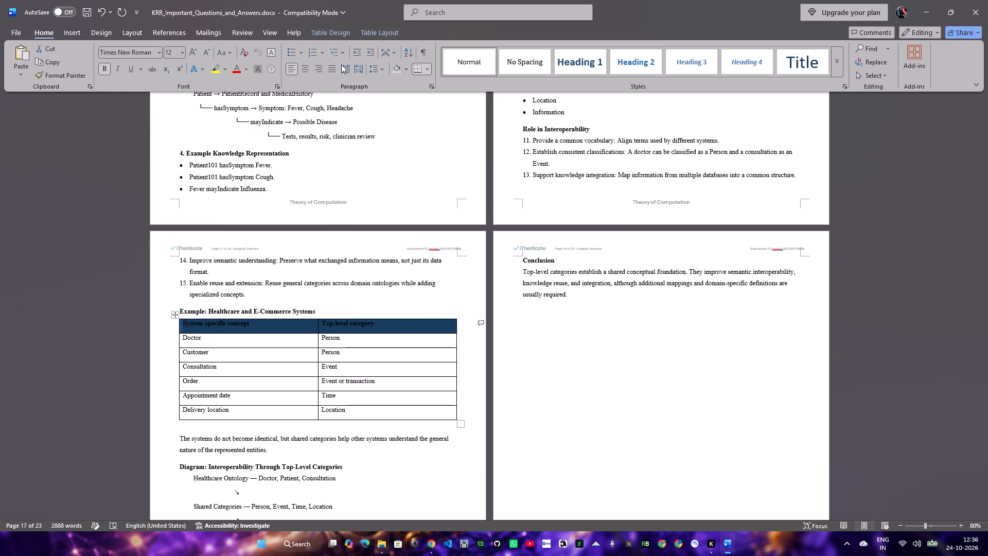
{"action": "left_click", "coordinate": [392, 68]}
Change the five numbered points under Role in Interoperability in the Q8 answer to a bulleted list.
{"action": "scroll", "coordinate": [646, 183], "scroll_direction": "up", "scroll_amount": 1}
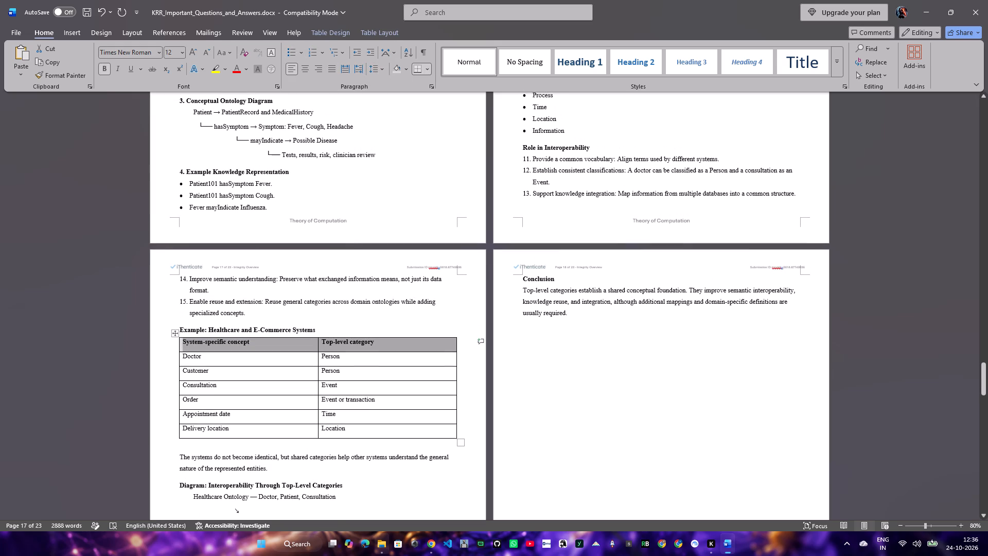
{"action": "left_click_drag", "start_coordinate": [517, 160], "coordinate": [310, 317]}
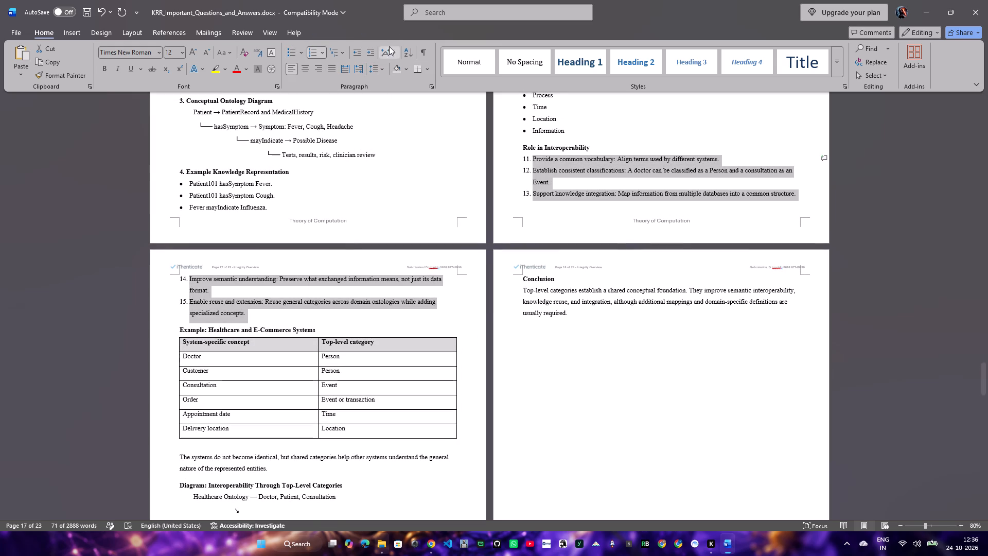
{"action": "left_click", "coordinate": [294, 51]}
Delete the Conclusion heading and its paragraph at the end of the Q8 answer.
{"action": "scroll", "coordinate": [552, 219], "scroll_direction": "down", "scroll_amount": 5}
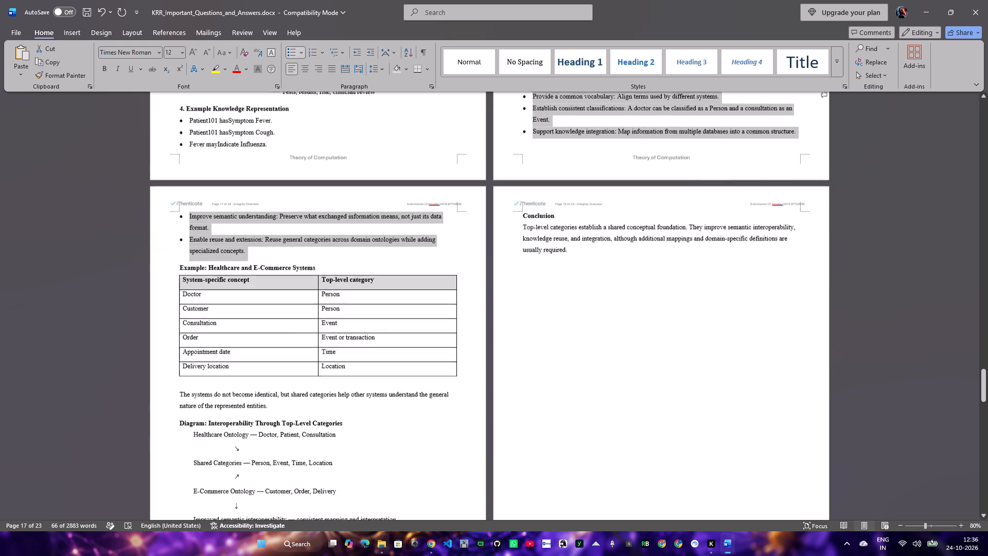
{"action": "left_click_drag", "start_coordinate": [573, 220], "coordinate": [519, 191]}
{"action": "left_click_drag", "start_coordinate": [531, 252], "coordinate": [527, 247]}
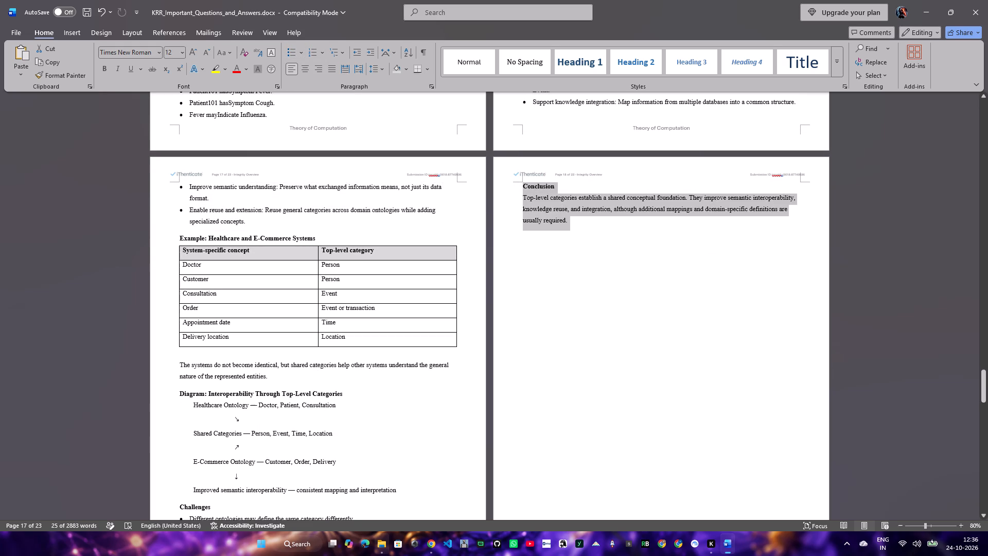
{"action": "left_click_drag", "start_coordinate": [527, 247], "coordinate": [515, 188]}
{"action": "key", "text": "BackSpace"}
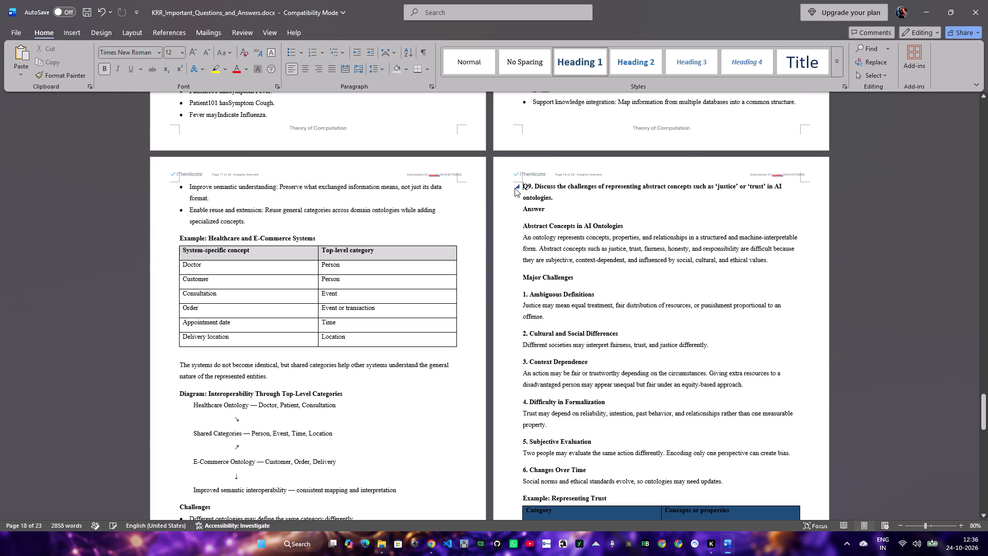
Colour the Q9 question about representing abstract concepts such as justice or trust red.
{"action": "left_click_drag", "start_coordinate": [573, 196], "coordinate": [519, 185]}
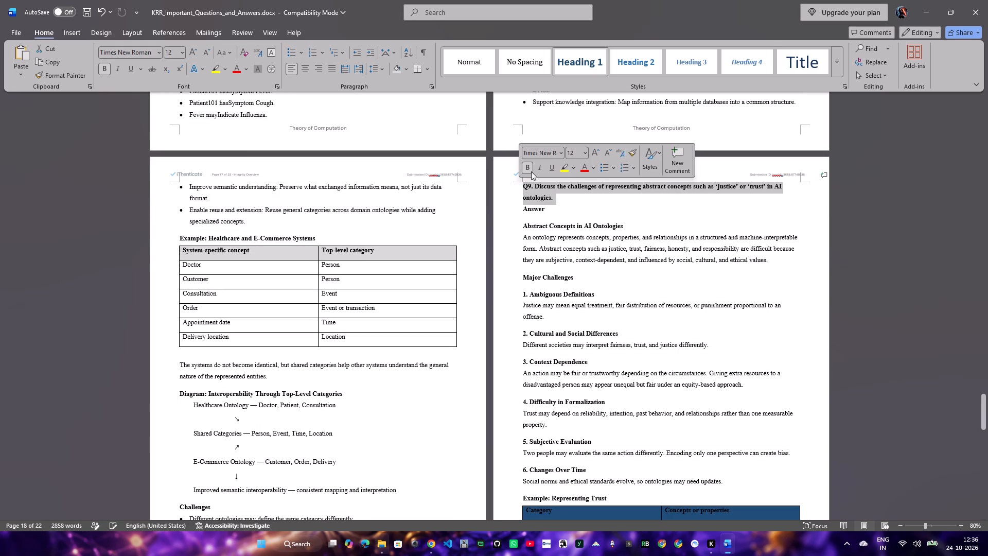
{"action": "left_click", "coordinate": [584, 166]}
Shade the header row of the Representing Trust table in the Q9 answer grey.
{"action": "scroll", "coordinate": [590, 234], "scroll_direction": "down", "scroll_amount": 12}
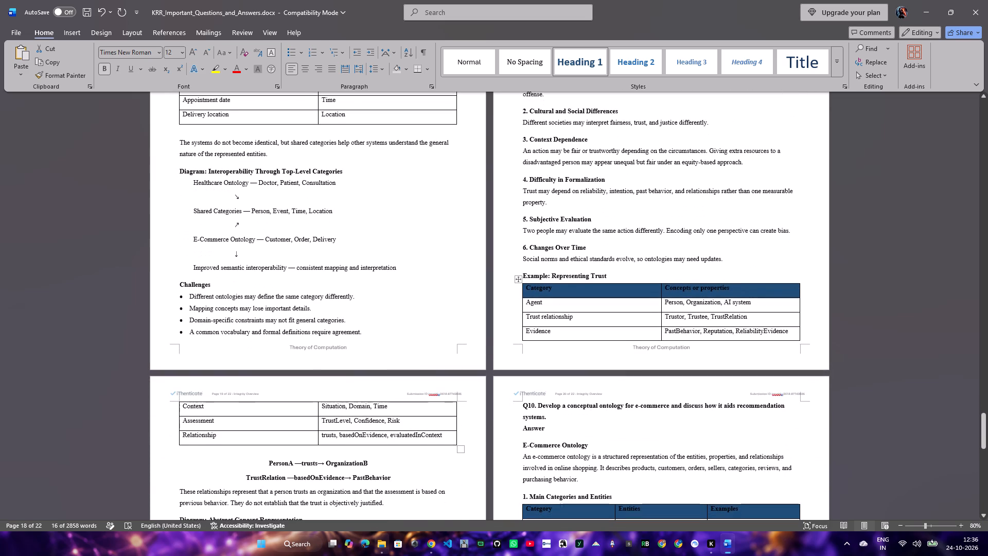
{"action": "left_click_drag", "start_coordinate": [526, 292], "coordinate": [744, 294]}
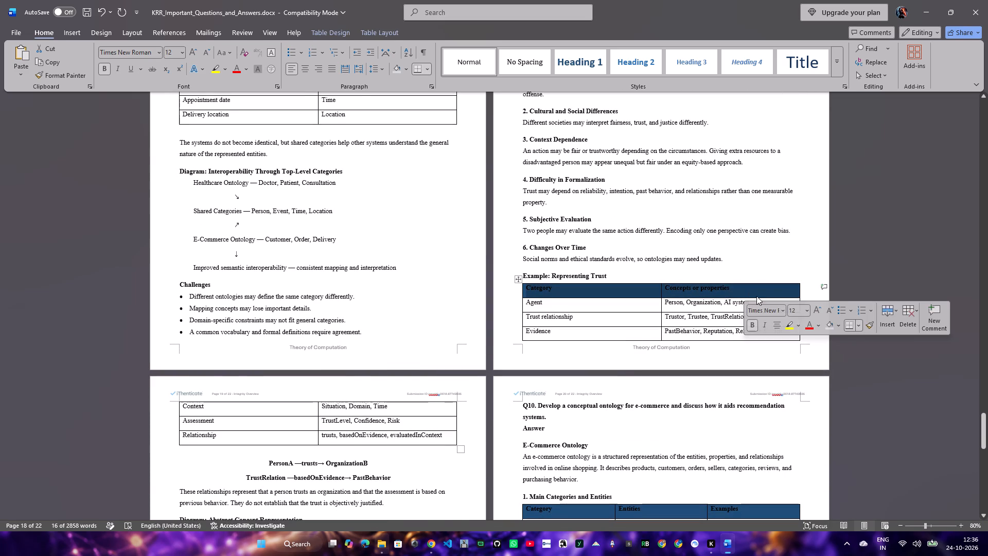
{"action": "left_click", "coordinate": [830, 325]}
Colour the Q10 question about a conceptual ontology for e-commerce red.
{"action": "scroll", "coordinate": [705, 416], "scroll_direction": "down", "scroll_amount": 5}
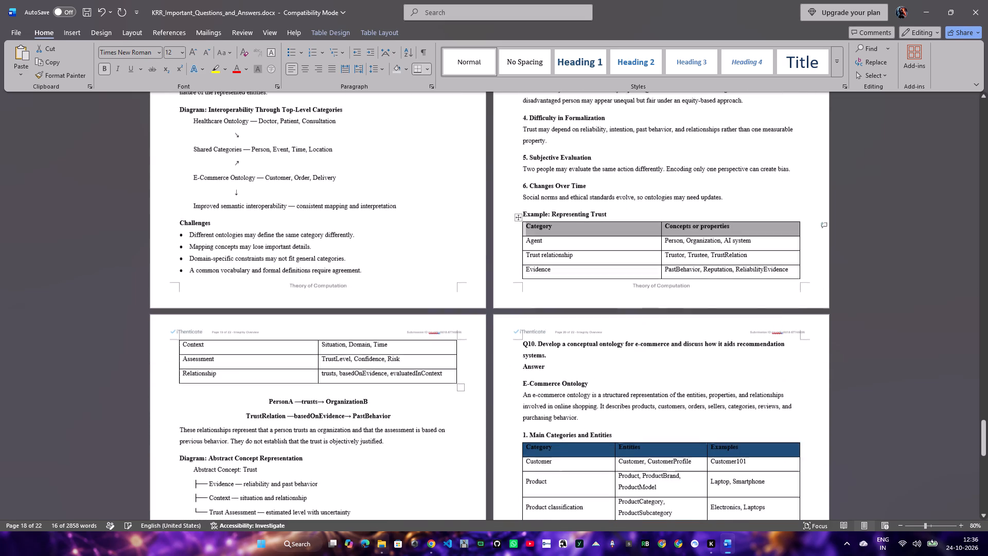
{"action": "left_click_drag", "start_coordinate": [554, 325], "coordinate": [508, 316]}
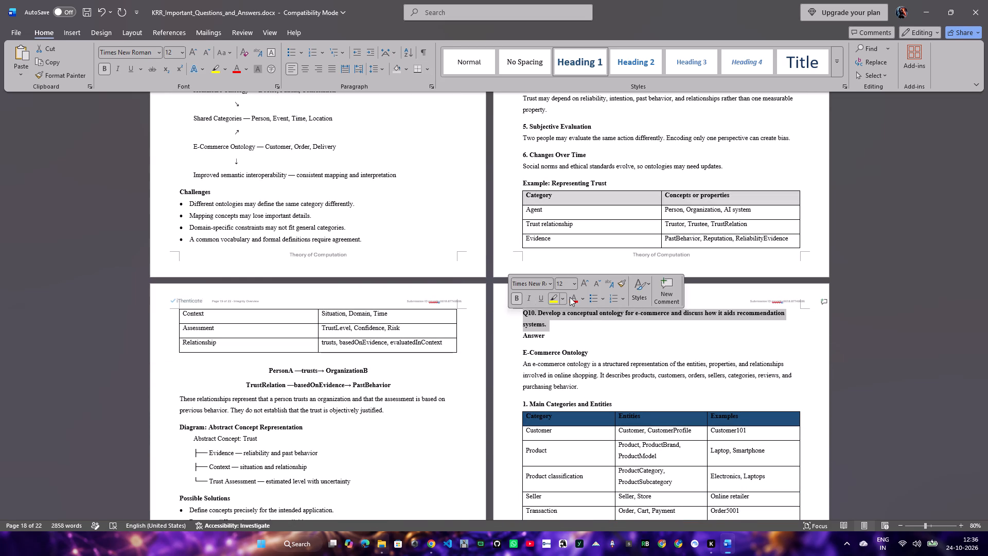
{"action": "left_click", "coordinate": [571, 297]}
Shade the header rows of the Main Categories and Entities and Relationships in the Ontology tables in the Q10 answer grey.
{"action": "scroll", "coordinate": [584, 351], "scroll_direction": "down", "scroll_amount": 16}
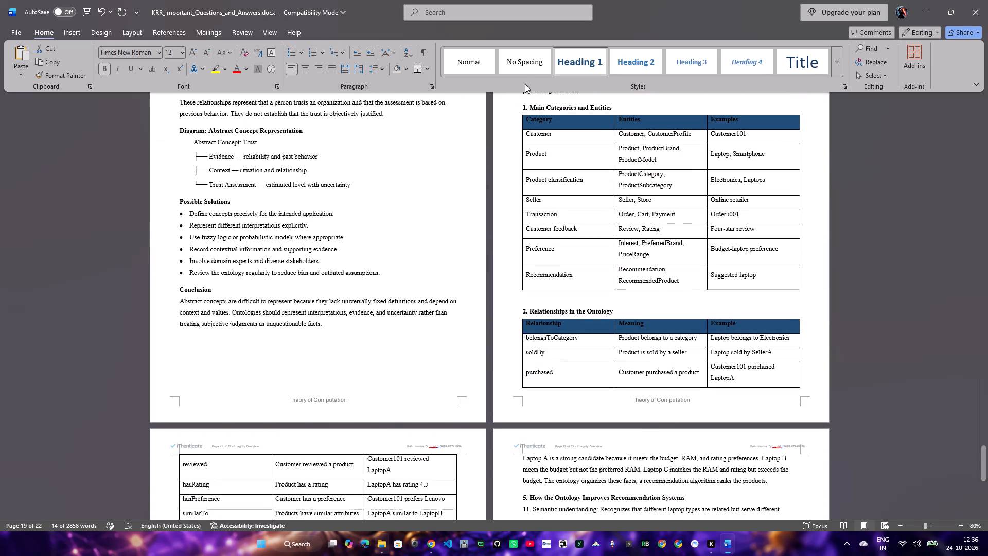
{"action": "left_click_drag", "start_coordinate": [526, 119], "coordinate": [753, 124]}
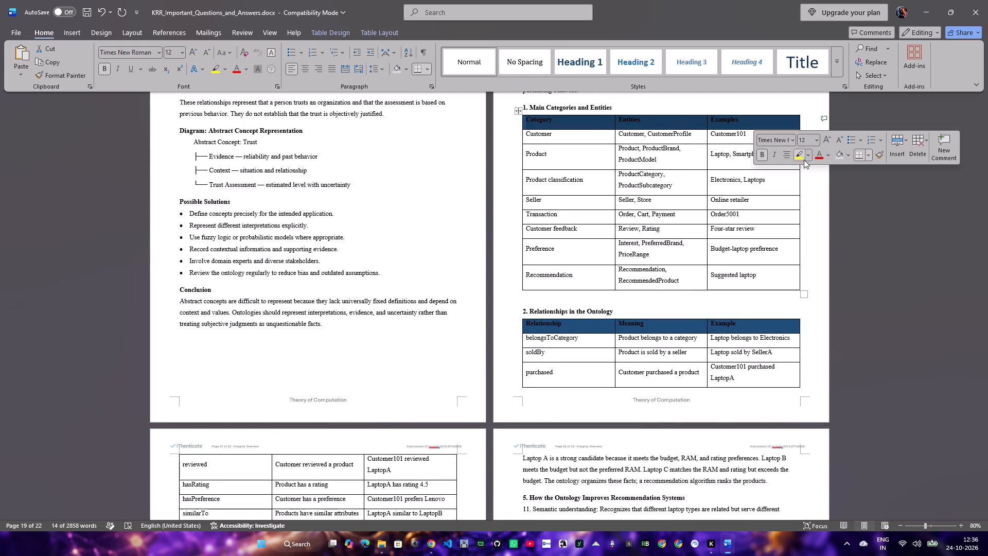
{"action": "left_click", "coordinate": [842, 153]}
{"action": "left_click_drag", "start_coordinate": [758, 326], "coordinate": [678, 321]}
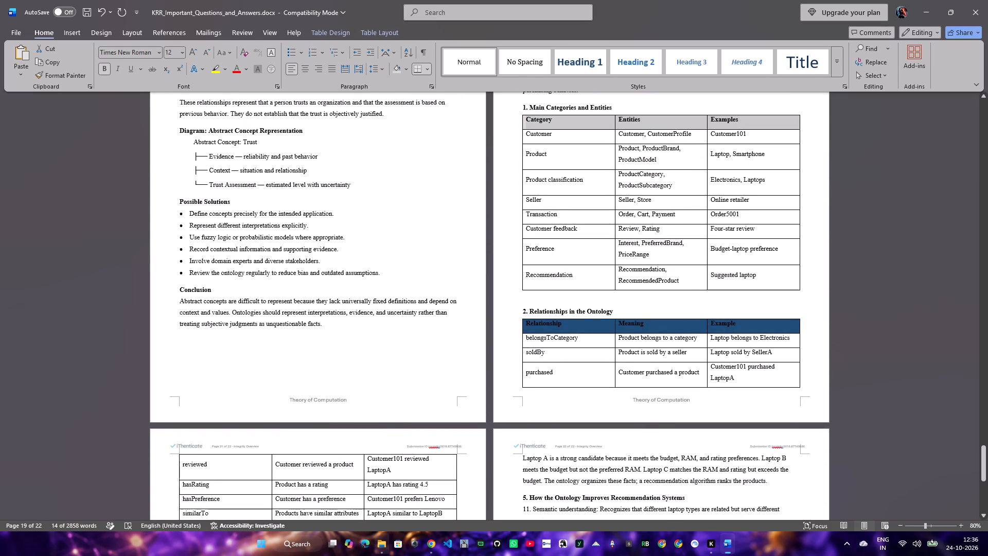
{"action": "left_click_drag", "start_coordinate": [678, 321], "coordinate": [559, 323]}
{"action": "left_click", "coordinate": [645, 355]}
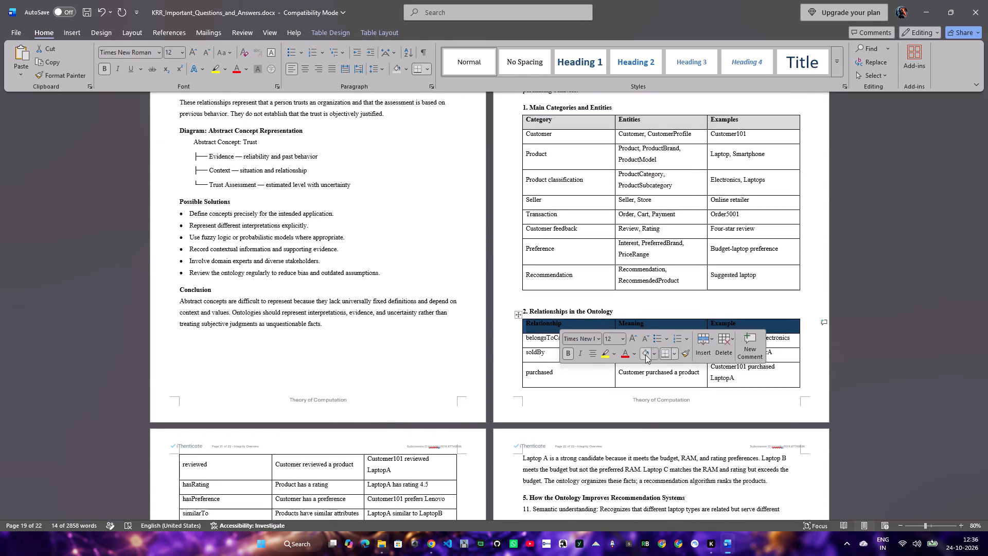
Shade the header row of the laptop product table under 4. Example of Ontology-Based Recommendations grey.
{"action": "scroll", "coordinate": [625, 287], "scroll_direction": "down", "scroll_amount": 13}
{"action": "scroll", "coordinate": [600, 319], "scroll_direction": "up", "scroll_amount": 4}
{"action": "left_click", "coordinate": [601, 318]}
{"action": "scroll", "coordinate": [601, 317], "scroll_direction": "down", "scroll_amount": 5}
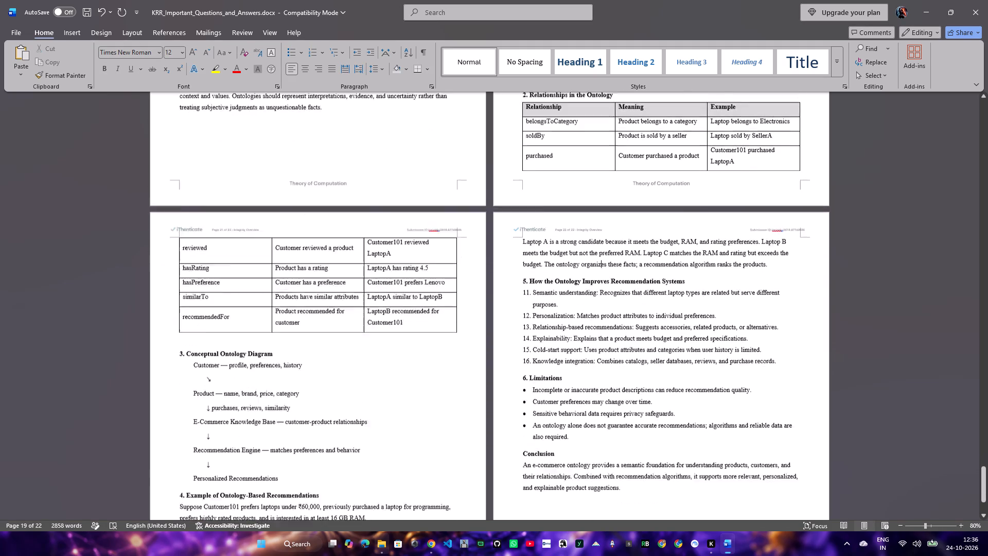
{"action": "scroll", "coordinate": [601, 317], "scroll_direction": "down", "scroll_amount": 1}
{"action": "scroll", "coordinate": [366, 318], "scroll_direction": "down", "scroll_amount": 3}
{"action": "scroll", "coordinate": [267, 290], "scroll_direction": "down", "scroll_amount": 4}
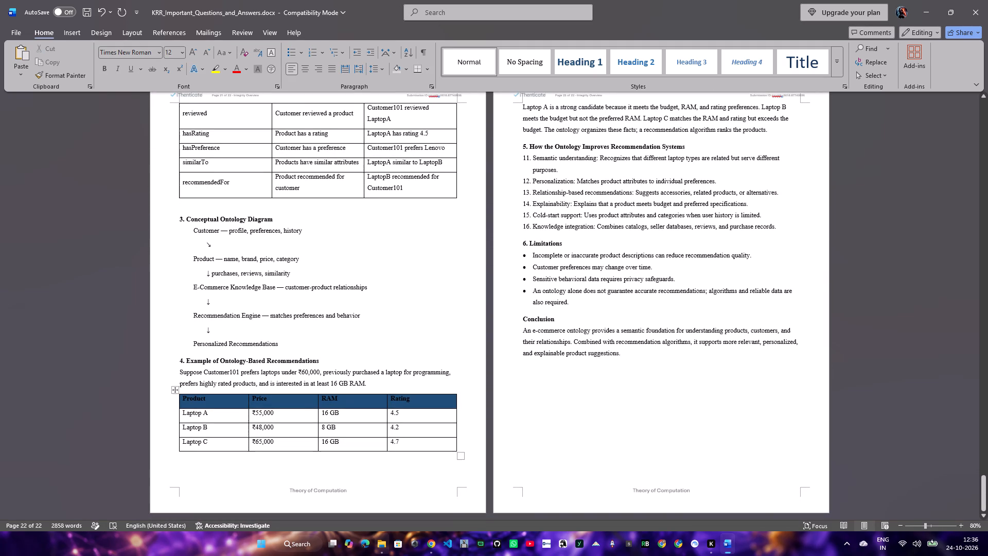
{"action": "scroll", "coordinate": [498, 394], "scroll_direction": "up", "scroll_amount": 4}
{"action": "scroll", "coordinate": [495, 389], "scroll_direction": "down", "scroll_amount": 4}
{"action": "left_click_drag", "start_coordinate": [442, 407], "coordinate": [384, 403]}
{"action": "left_click_drag", "start_coordinate": [384, 403], "coordinate": [195, 404]}
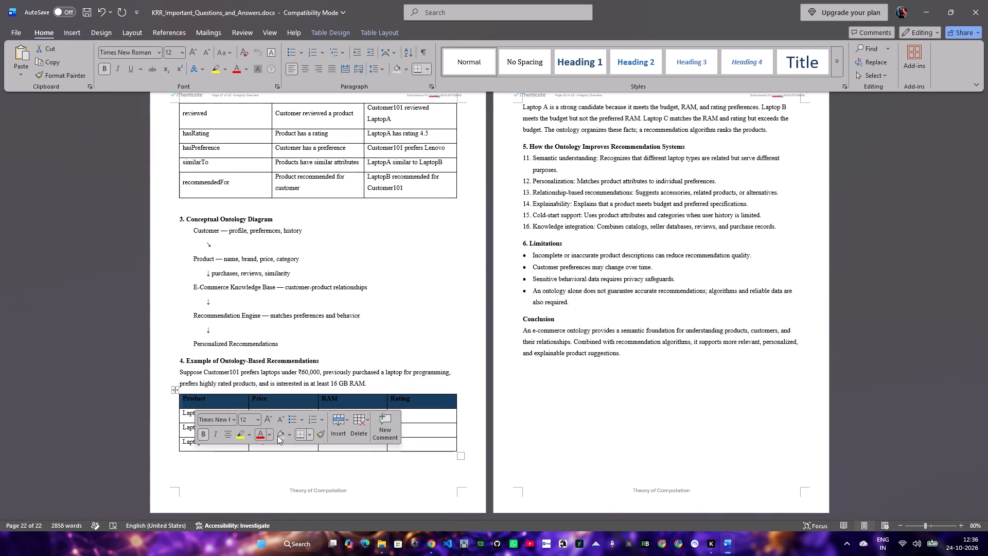
{"action": "left_click", "coordinate": [277, 436]}
{"action": "left_click", "coordinate": [385, 357]}
Bullet the Q10 Conceptual Ontology Diagram lines from Customer through Recommendation Engine, including the arrow lines.
{"action": "scroll", "coordinate": [385, 356], "scroll_direction": "up", "scroll_amount": 9}
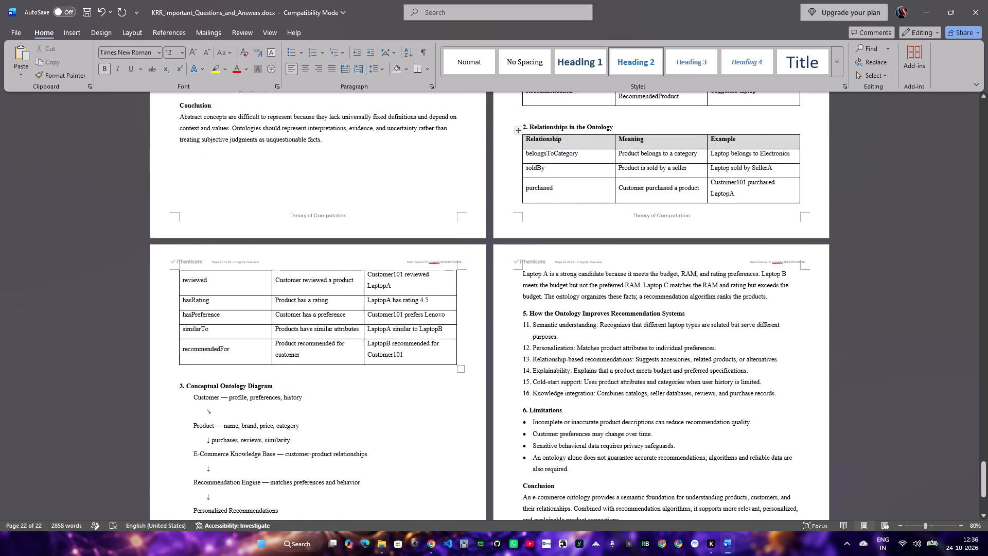
{"action": "scroll", "coordinate": [383, 362], "scroll_direction": "down", "scroll_amount": 7}
{"action": "left_click_drag", "start_coordinate": [304, 373], "coordinate": [202, 287]}
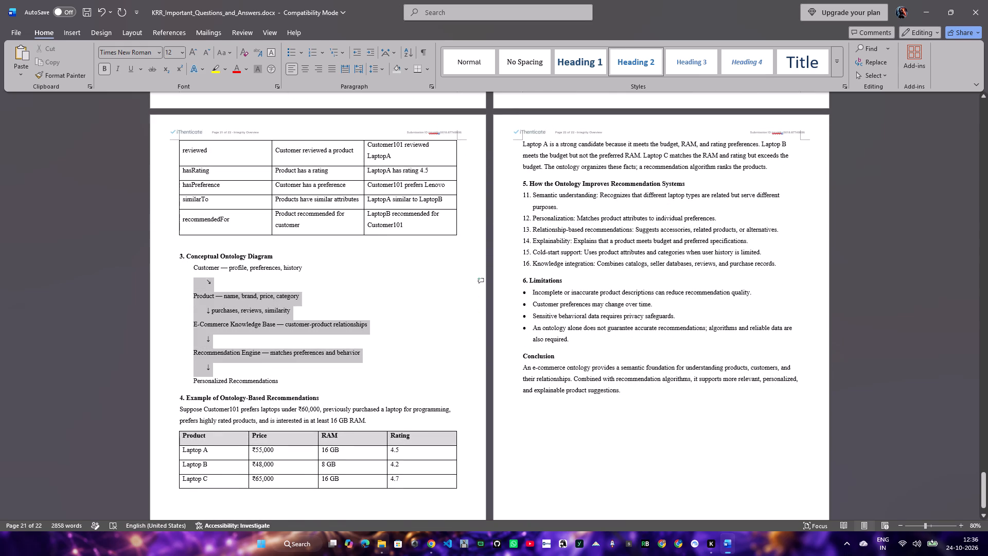
{"action": "left_click_drag", "start_coordinate": [202, 287], "coordinate": [198, 271]}
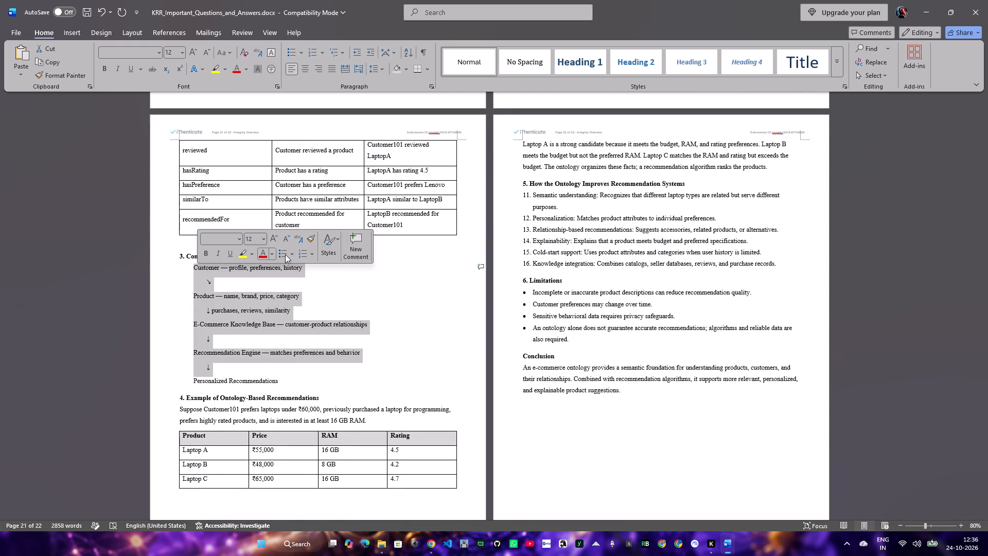
{"action": "left_click", "coordinate": [282, 254]}
Delete the standalone arrow lines from the Conceptual Ontology Diagram list and the arrow before purchases, reviews, similarity.
{"action": "left_click", "coordinate": [252, 284]}
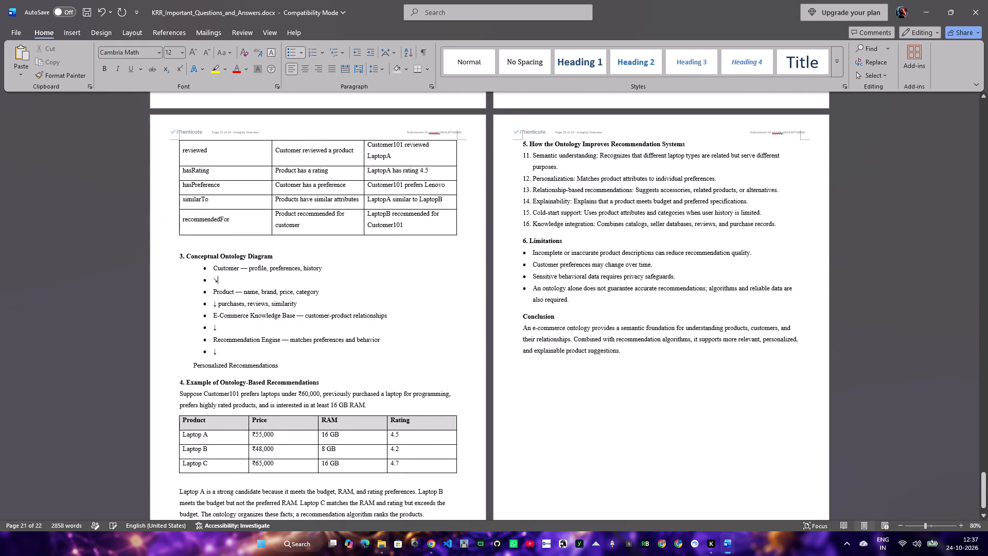
{"action": "left_click_drag", "start_coordinate": [235, 285], "coordinate": [199, 280]}
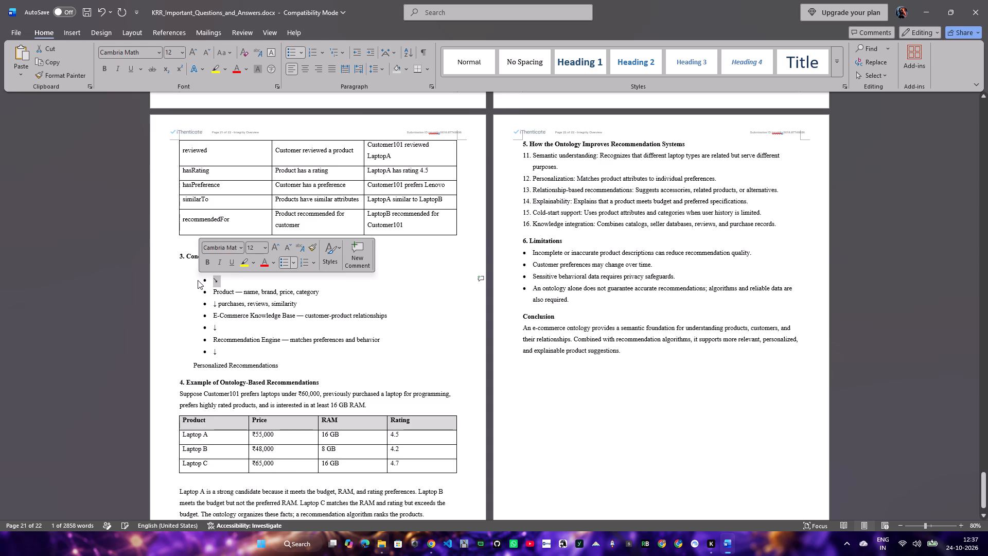
{"action": "key", "text": "BackSpace"}
{"action": "left_click_drag", "start_coordinate": [228, 318], "coordinate": [212, 318]}
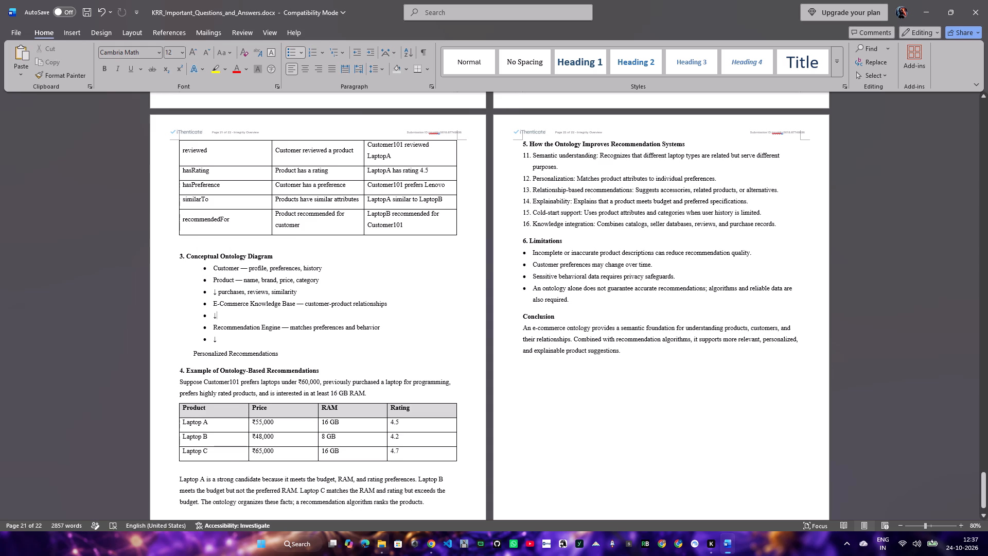
{"action": "left_click_drag", "start_coordinate": [212, 318], "coordinate": [192, 319]}
{"action": "key", "text": "BackSpace"}
{"action": "left_click_drag", "start_coordinate": [231, 330], "coordinate": [228, 331]}
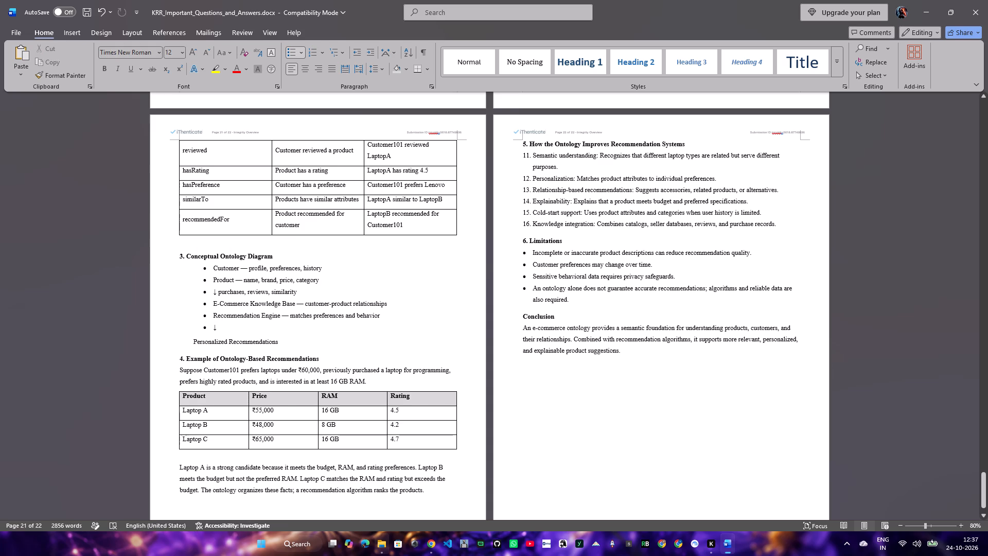
{"action": "left_click_drag", "start_coordinate": [228, 331], "coordinate": [197, 335]}
{"action": "key", "text": "BackSpace"}
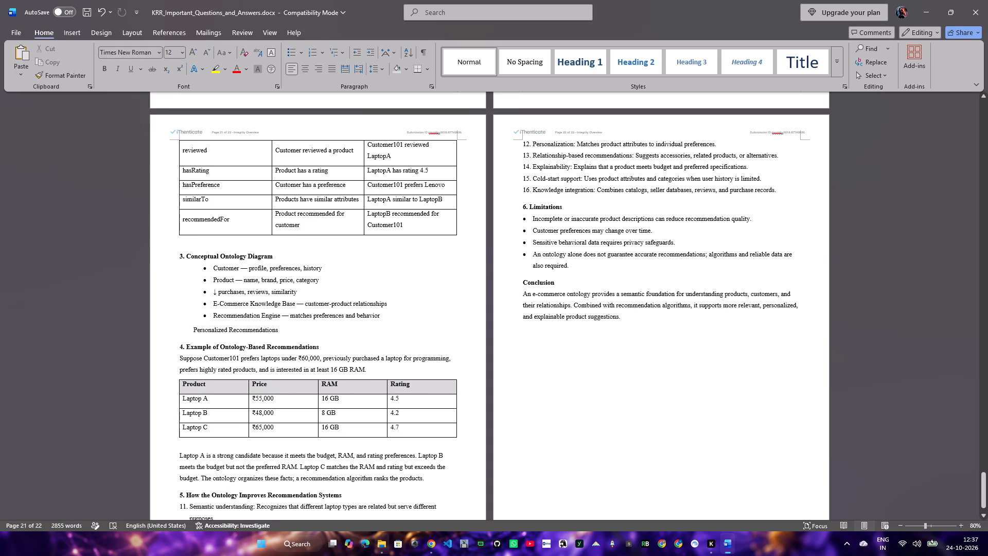
{"action": "left_click", "coordinate": [216, 290]}
{"action": "key", "text": "BackSpace"}
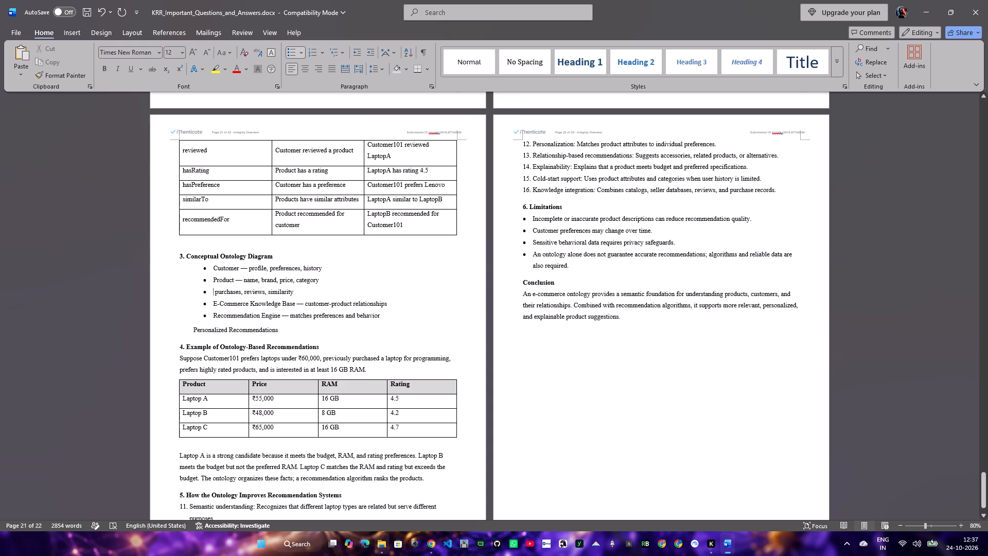
Replace the dashes with colons after Product, Customer, E-Commerce Knowledge Base and Recommendation Engine in the Q10 Conceptual Ontology Diagram list.
{"action": "left_click_drag", "start_coordinate": [241, 278], "coordinate": [204, 277]}
{"action": "double_click", "coordinate": [240, 277]}
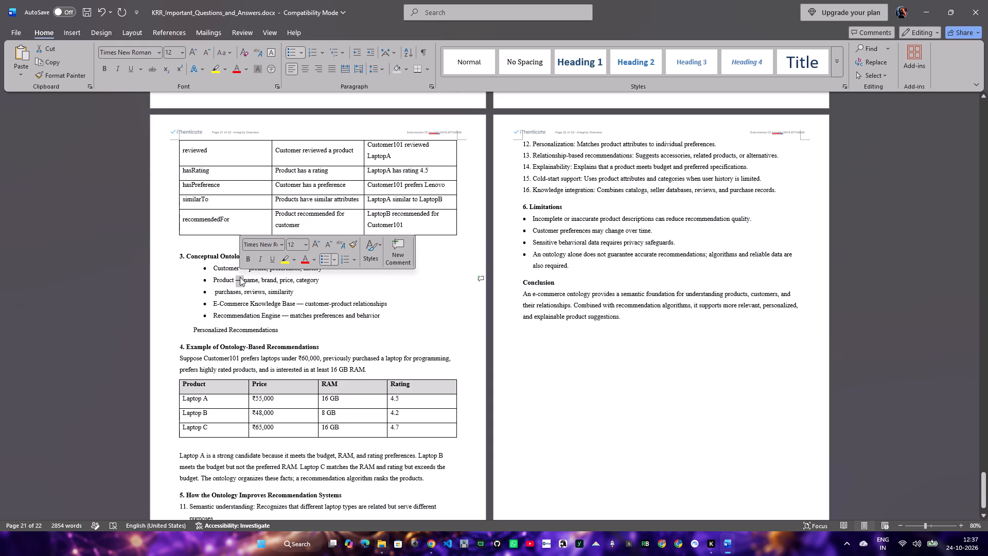
{"action": "key", "text": "shift+colon"}
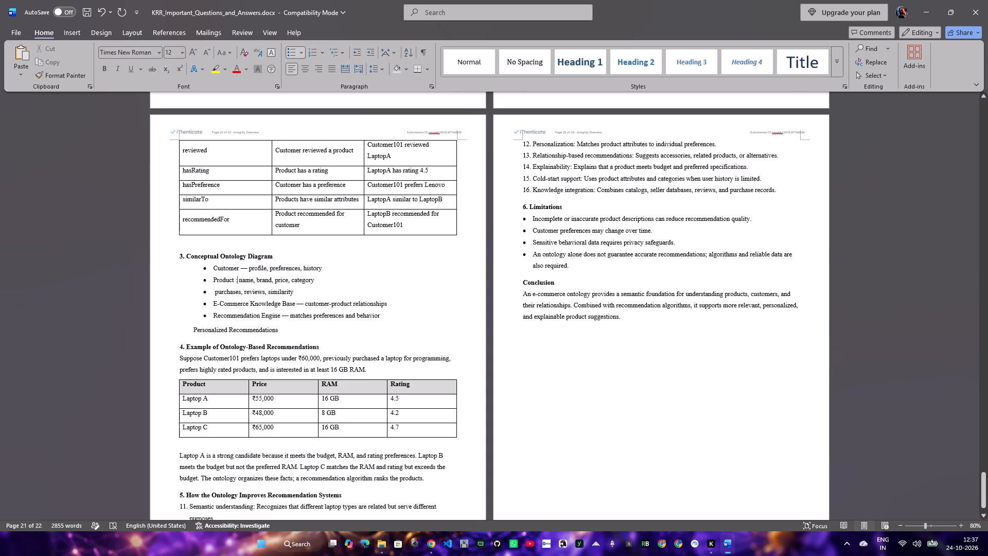
{"action": "double_click", "coordinate": [242, 271]}
{"action": "key", "text": "shift+colon"}
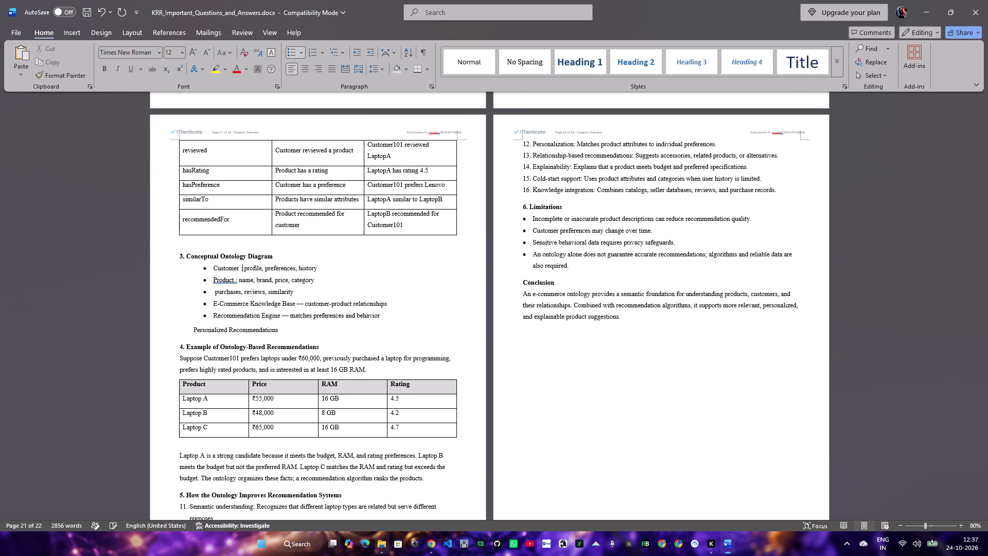
{"action": "double_click", "coordinate": [298, 303]}
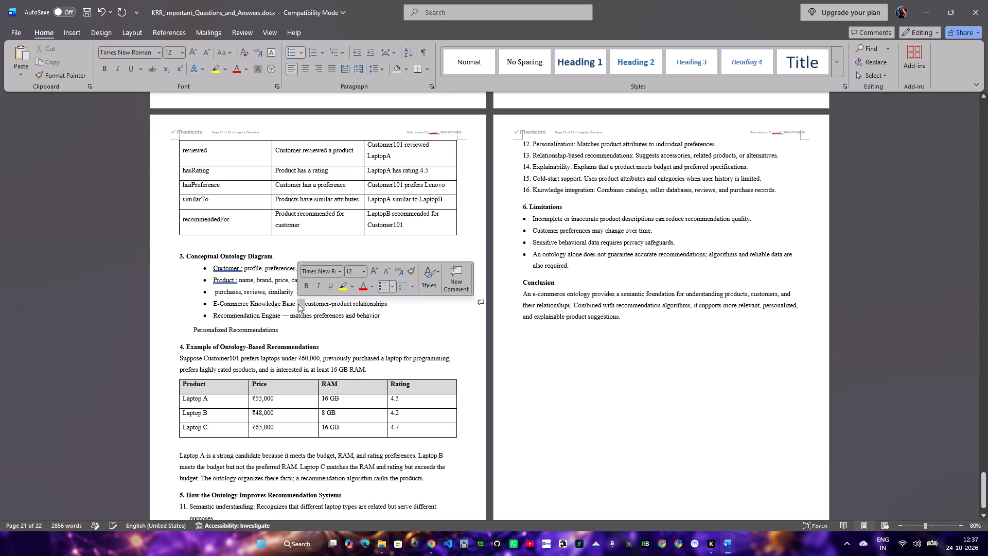
{"action": "key", "text": "shift+colon"}
{"action": "double_click", "coordinate": [283, 314]}
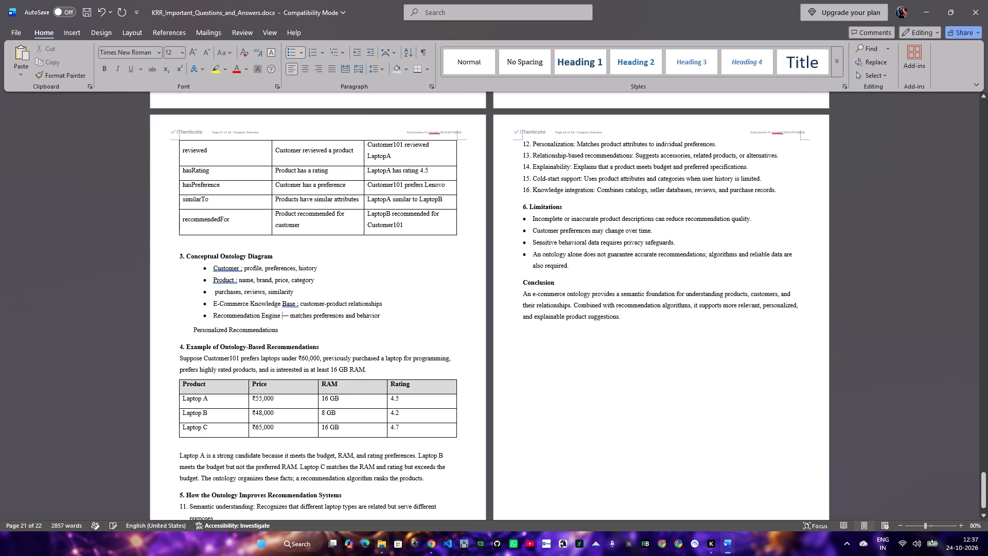
{"action": "key", "text": "shift+colon"}
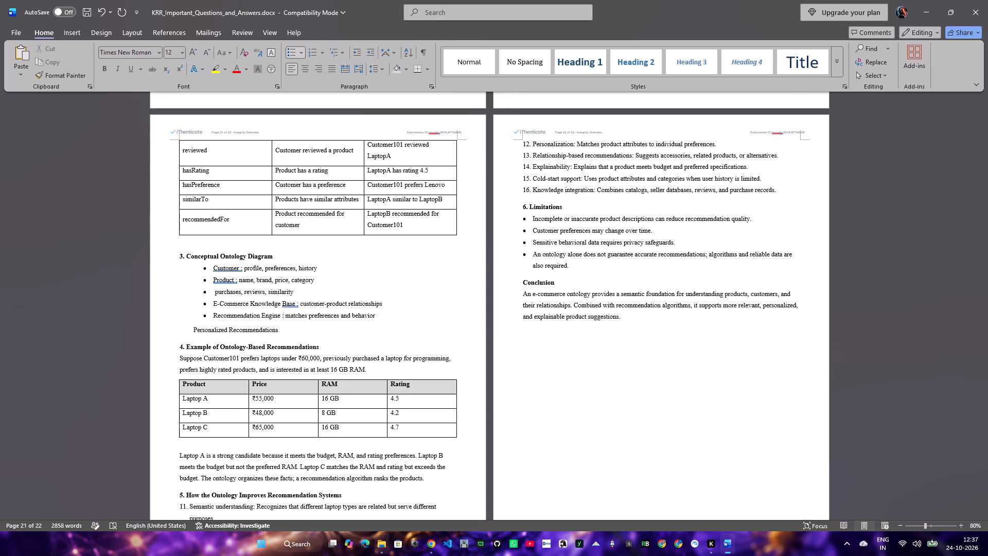
Left-align the bold PersonA trusts OrganizationB and TrustRelation basedOnEvidence PastBehavior lines in the Q9 answer.
{"action": "scroll", "coordinate": [610, 229], "scroll_direction": "down", "scroll_amount": 4}
{"action": "scroll", "coordinate": [610, 230], "scroll_direction": "up", "scroll_amount": 1}
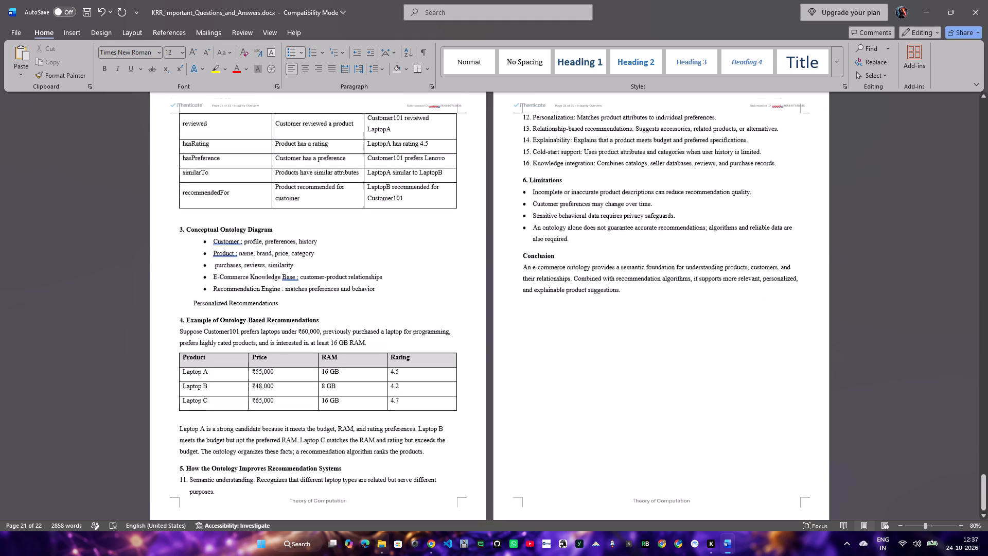
{"action": "scroll", "coordinate": [602, 233], "scroll_direction": "up", "scroll_amount": 16}
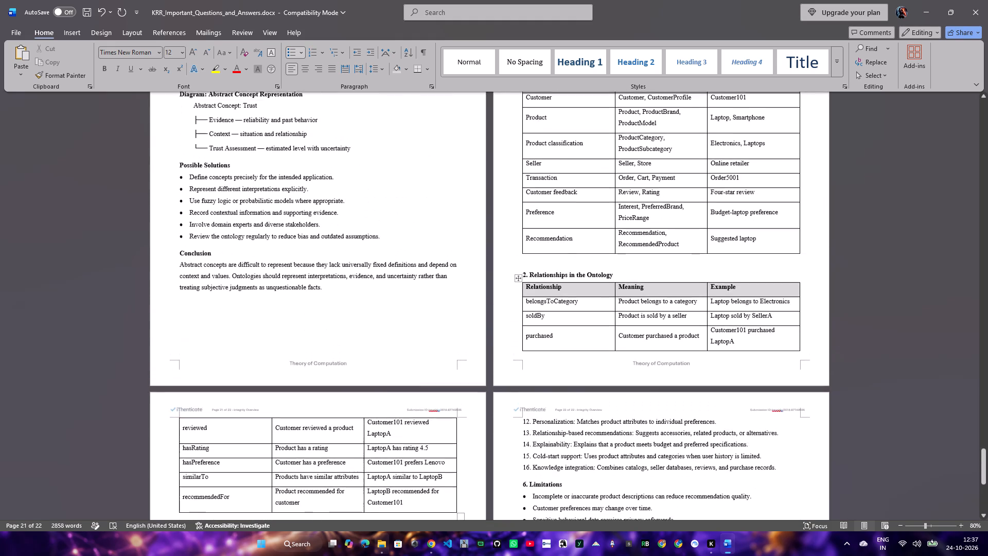
{"action": "scroll", "coordinate": [620, 248], "scroll_direction": "up", "scroll_amount": 12}
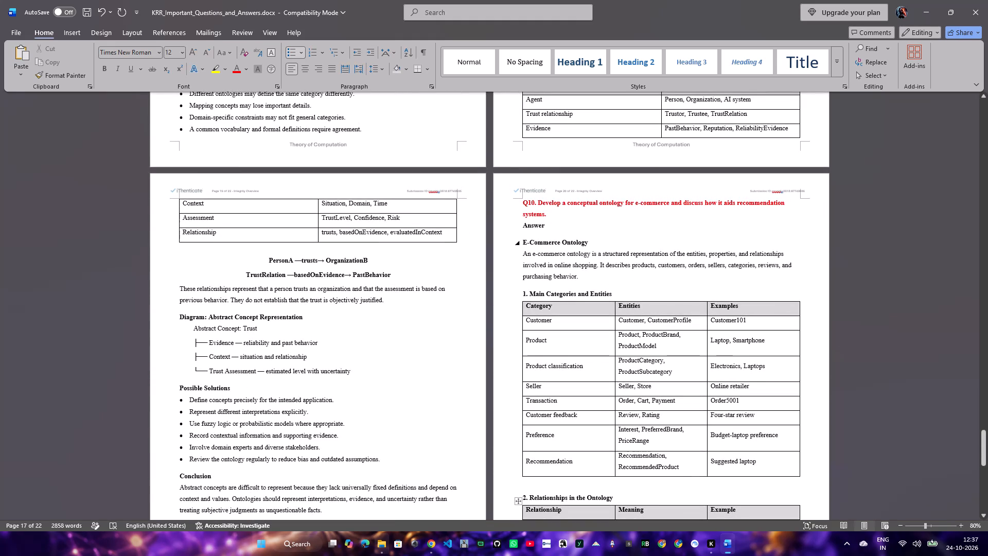
{"action": "left_click_drag", "start_coordinate": [393, 275], "coordinate": [266, 254]}
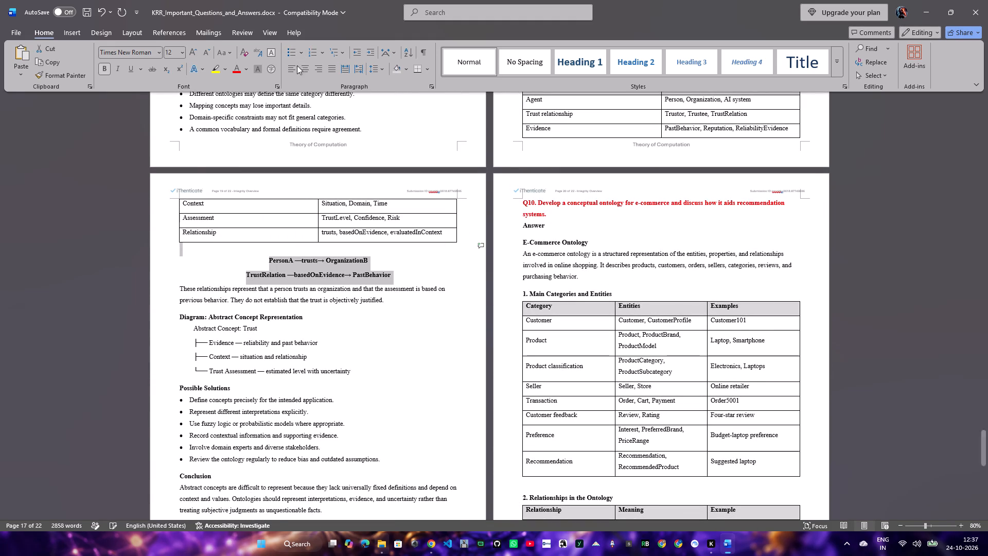
{"action": "left_click", "coordinate": [290, 66]}
Review the formatting of the headings, tables and lists from the Q9 answer back to the cover page.
{"action": "scroll", "coordinate": [405, 215], "scroll_direction": "up", "scroll_amount": 4}
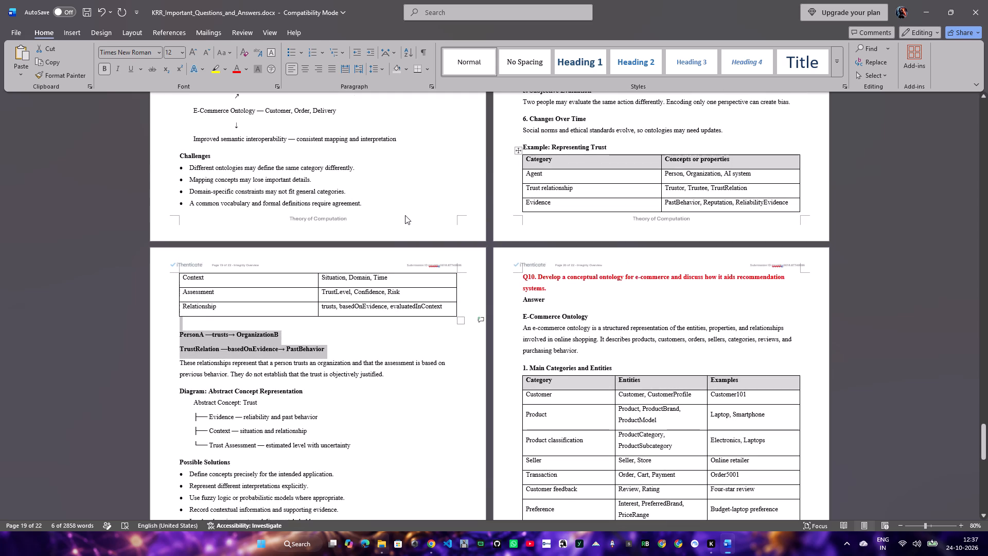
{"action": "scroll", "coordinate": [405, 215], "scroll_direction": "up", "scroll_amount": 16}
{"action": "scroll", "coordinate": [407, 212], "scroll_direction": "up", "scroll_amount": 5}
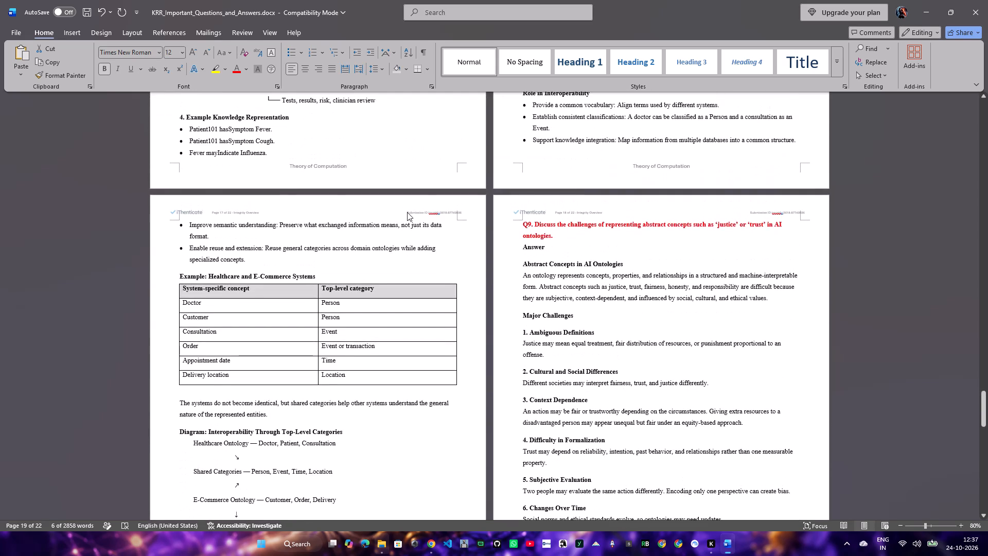
{"action": "scroll", "coordinate": [407, 212], "scroll_direction": "up", "scroll_amount": 20}
{"action": "scroll", "coordinate": [407, 212], "scroll_direction": "up", "scroll_amount": 3}
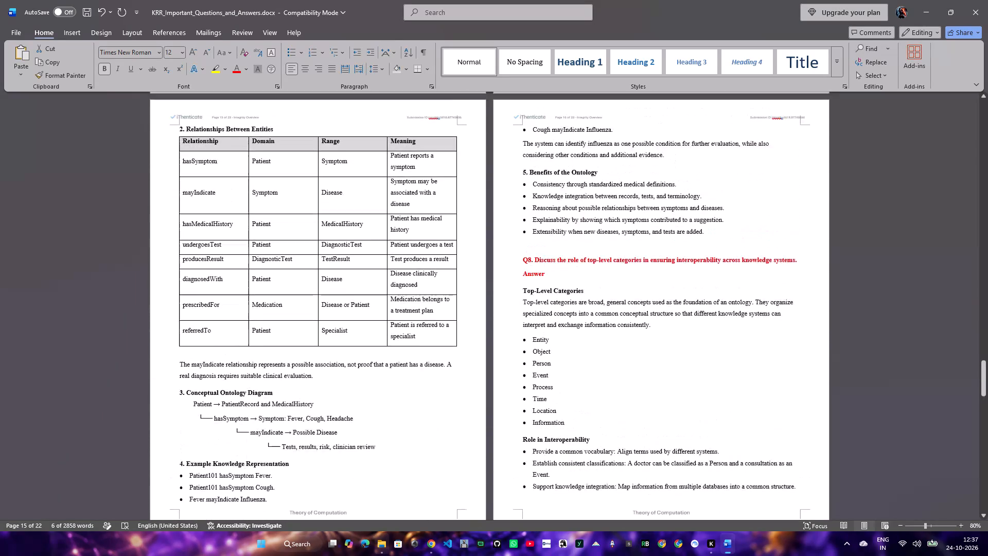
{"action": "scroll", "coordinate": [415, 229], "scroll_direction": "up", "scroll_amount": 20}
{"action": "scroll", "coordinate": [415, 229], "scroll_direction": "up", "scroll_amount": 8}
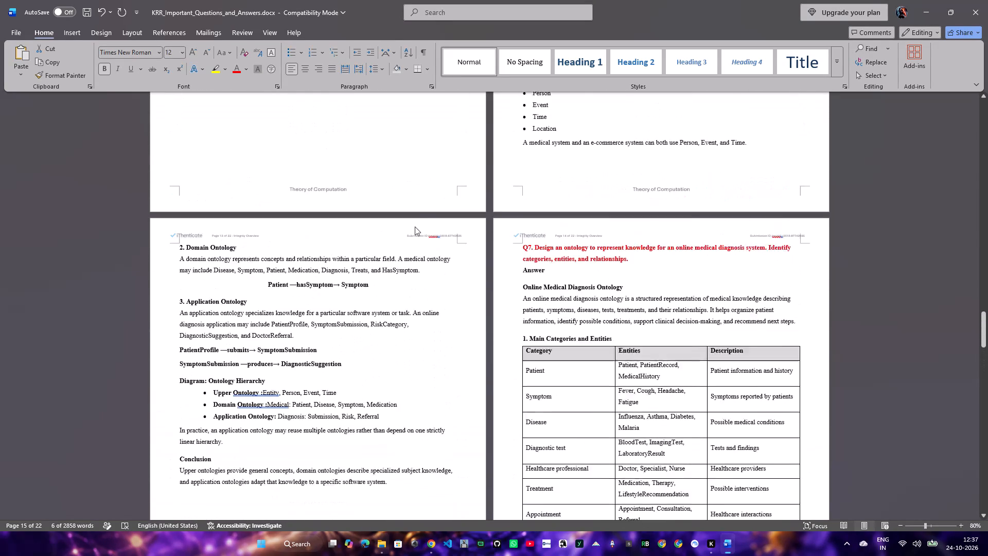
{"action": "scroll", "coordinate": [415, 227], "scroll_direction": "down", "scroll_amount": 6}
{"action": "scroll", "coordinate": [415, 227], "scroll_direction": "up", "scroll_amount": 19}
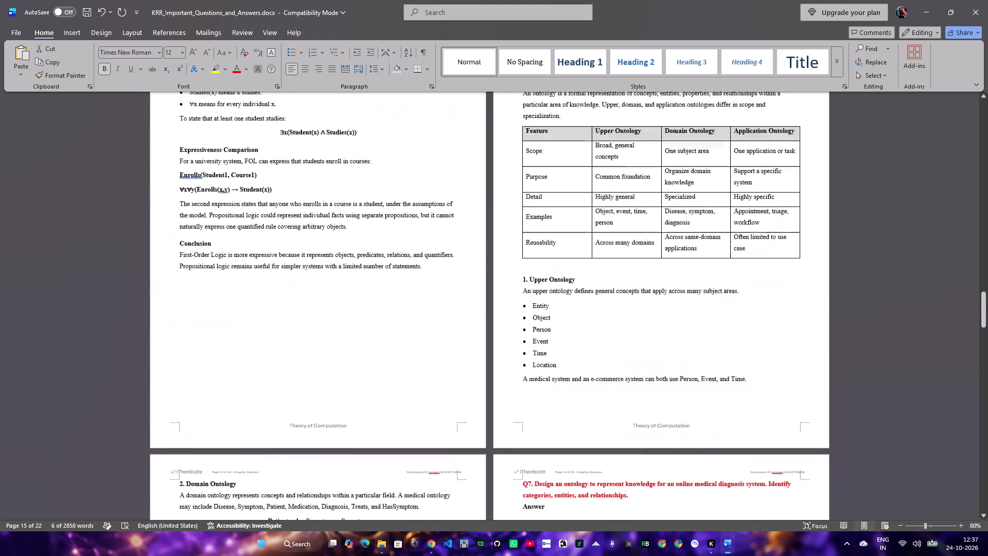
{"action": "scroll", "coordinate": [413, 227], "scroll_direction": "up", "scroll_amount": 8}
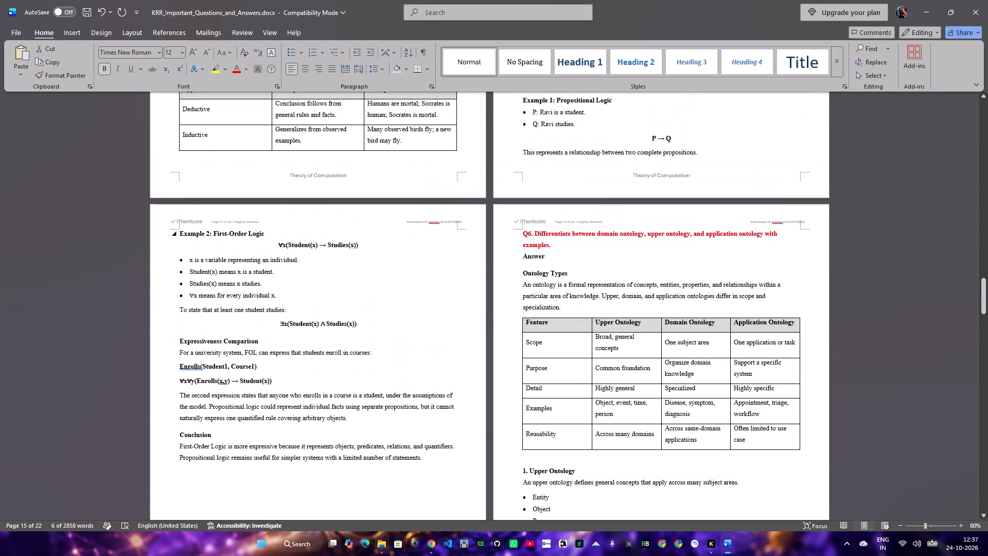
{"action": "scroll", "coordinate": [410, 229], "scroll_direction": "up", "scroll_amount": 20}
{"action": "scroll", "coordinate": [410, 229], "scroll_direction": "up", "scroll_amount": 2}
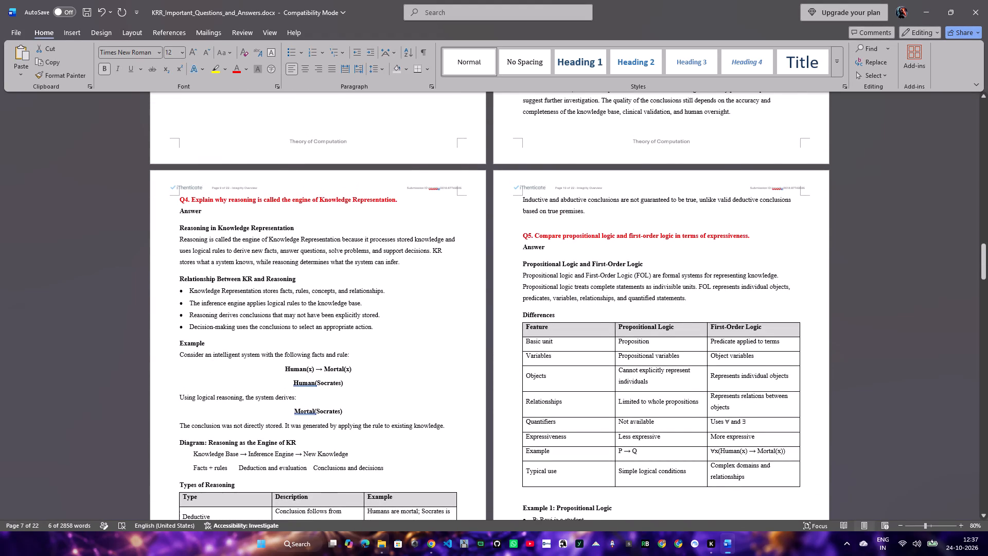
{"action": "scroll", "coordinate": [378, 387], "scroll_direction": "up", "scroll_amount": 20}
{"action": "scroll", "coordinate": [378, 387], "scroll_direction": "up", "scroll_amount": 7}
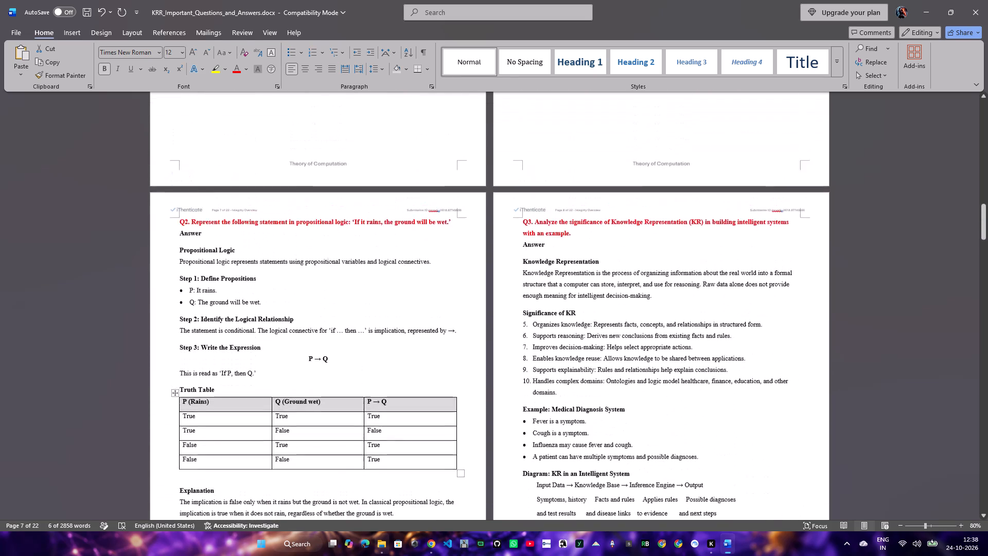
{"action": "scroll", "coordinate": [382, 377], "scroll_direction": "up", "scroll_amount": 20}
{"action": "scroll", "coordinate": [382, 377], "scroll_direction": "up", "scroll_amount": 6}
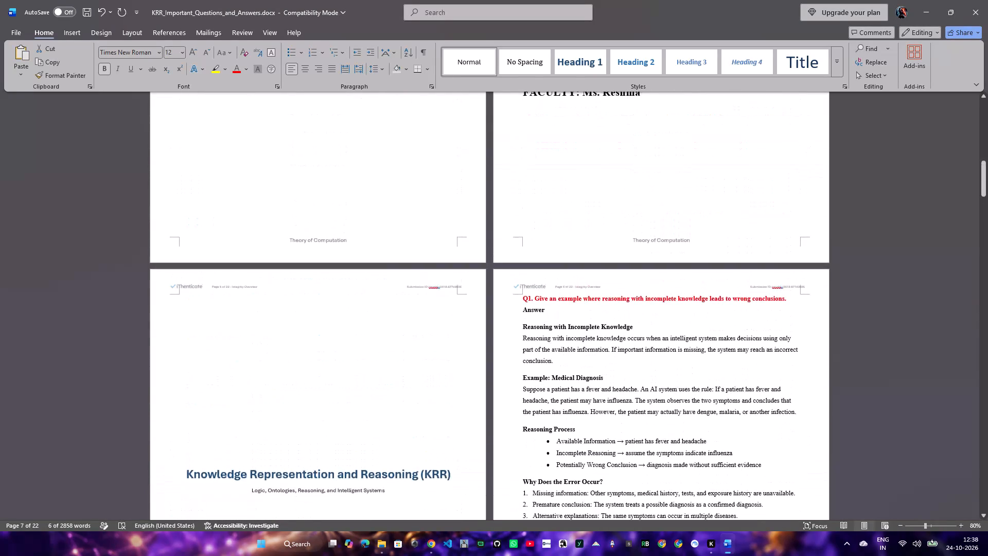
{"action": "scroll", "coordinate": [422, 323], "scroll_direction": "up", "scroll_amount": 20}
{"action": "scroll", "coordinate": [422, 323], "scroll_direction": "up", "scroll_amount": 20}
{"action": "scroll", "coordinate": [422, 323], "scroll_direction": "up", "scroll_amount": 8}
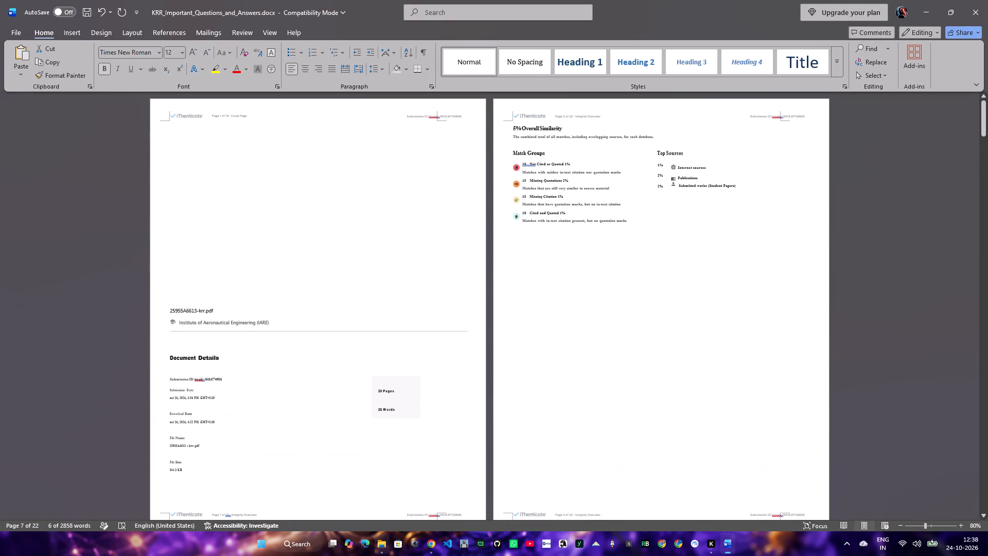
{"action": "scroll", "coordinate": [424, 323], "scroll_direction": "down", "scroll_amount": 15}
{"action": "scroll", "coordinate": [421, 334], "scroll_direction": "down", "scroll_amount": 14}
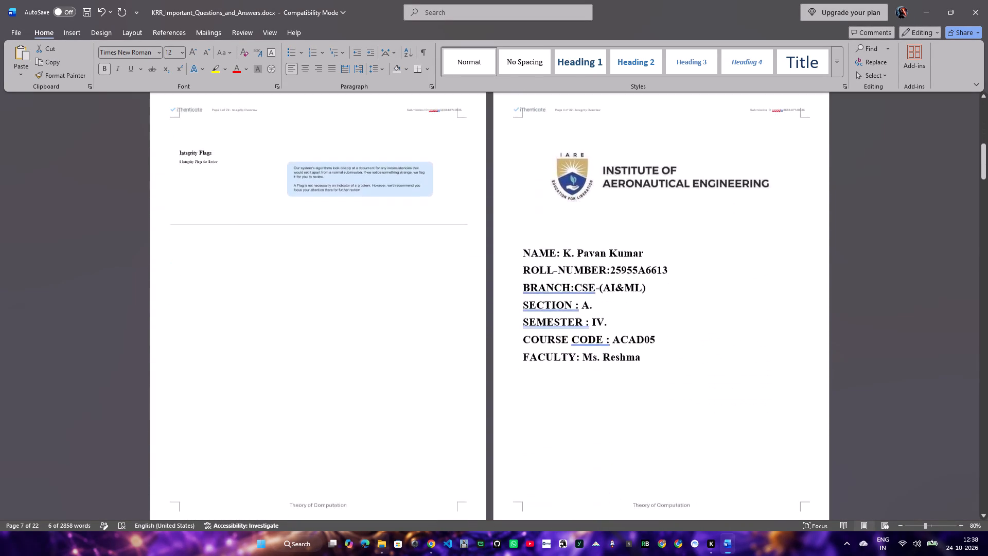
{"action": "scroll", "coordinate": [412, 368], "scroll_direction": "down", "scroll_amount": 6}
{"action": "left_click_drag", "start_coordinate": [982, 180], "coordinate": [987, 550]}
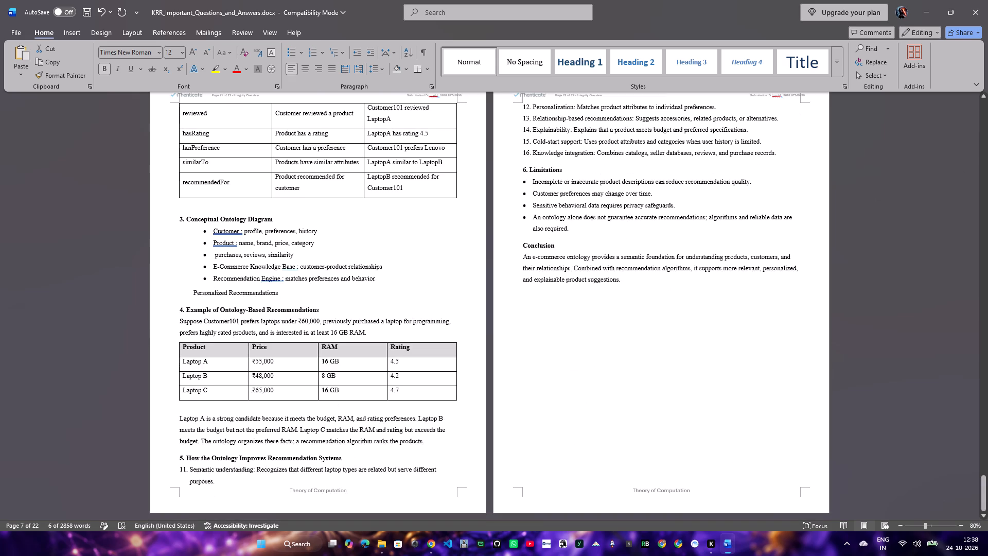
{"action": "scroll", "coordinate": [548, 359], "scroll_direction": "up", "scroll_amount": 14}
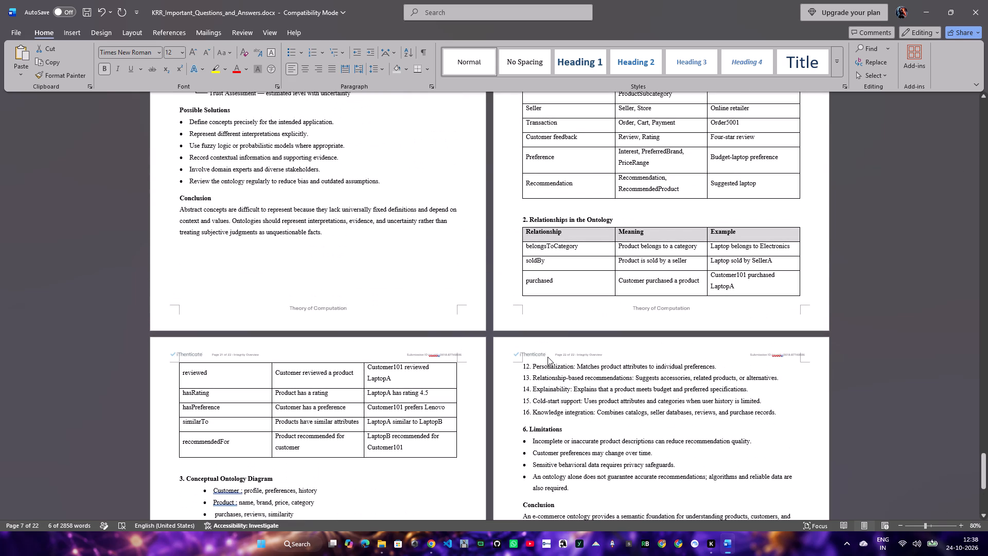
Save the changes to the KRR questions and answers document.
{"action": "key", "text": "ctrl+s"}
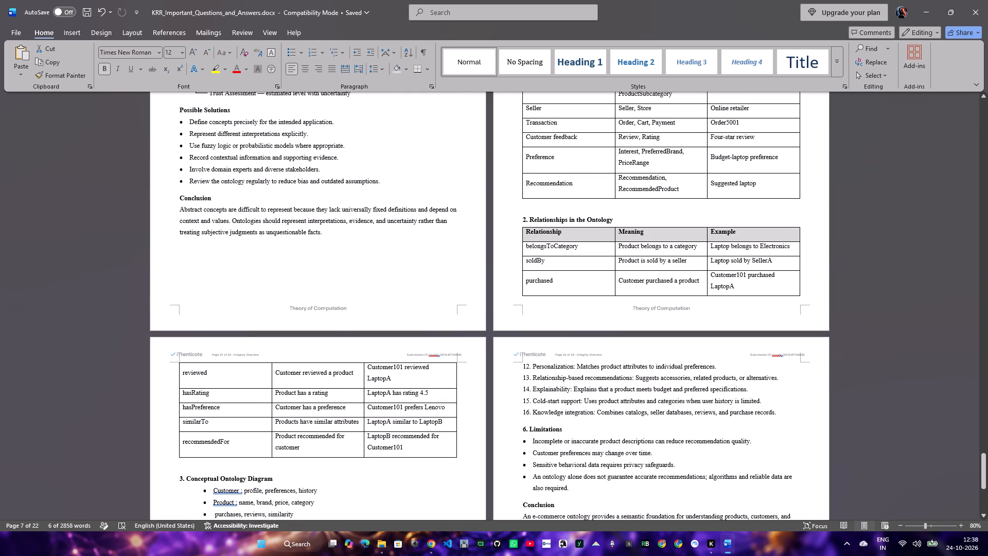
Save a copy of the document as KRR_Important_Questions_and_Answers.docx in the AAt1 folder, upgrading it to the newest file format.
{"action": "scroll", "coordinate": [649, 316], "scroll_direction": "down", "scroll_amount": 6}
{"action": "scroll", "coordinate": [690, 299], "scroll_direction": "up", "scroll_amount": 1}
{"action": "scroll", "coordinate": [668, 315], "scroll_direction": "down", "scroll_amount": 4}
{"action": "scroll", "coordinate": [227, 292], "scroll_direction": "down", "scroll_amount": 5}
{"action": "scroll", "coordinate": [266, 339], "scroll_direction": "down", "scroll_amount": 6}
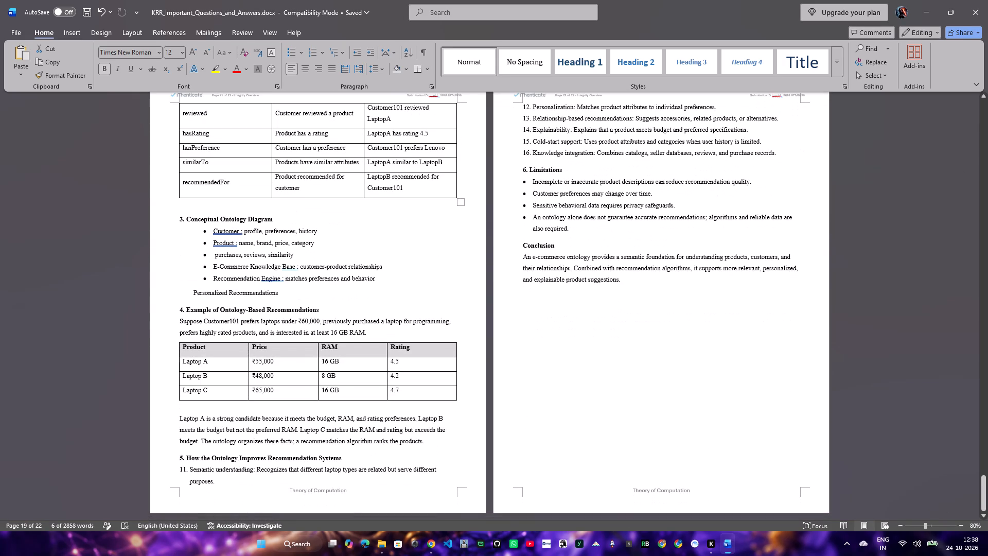
{"action": "left_click", "coordinate": [15, 30]}
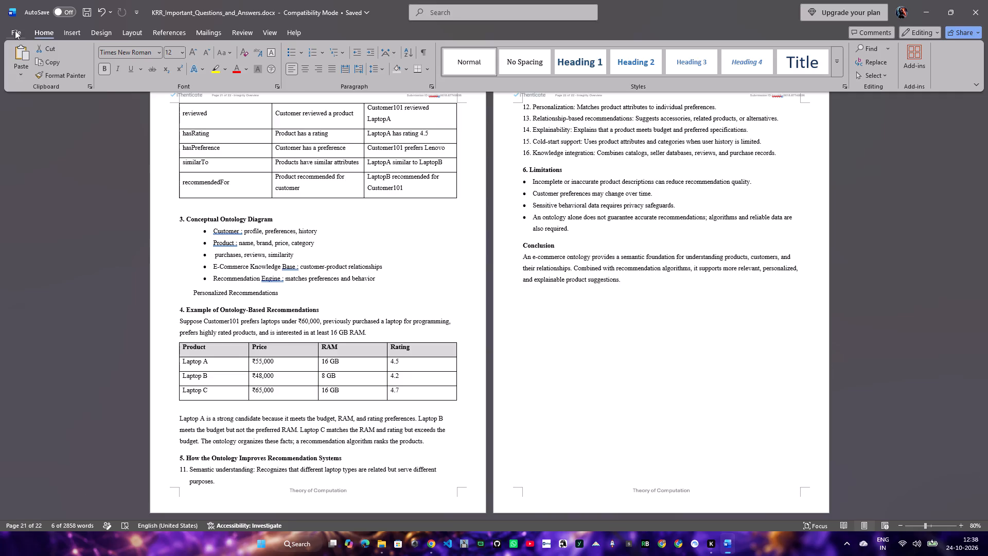
{"action": "left_click", "coordinate": [39, 193]}
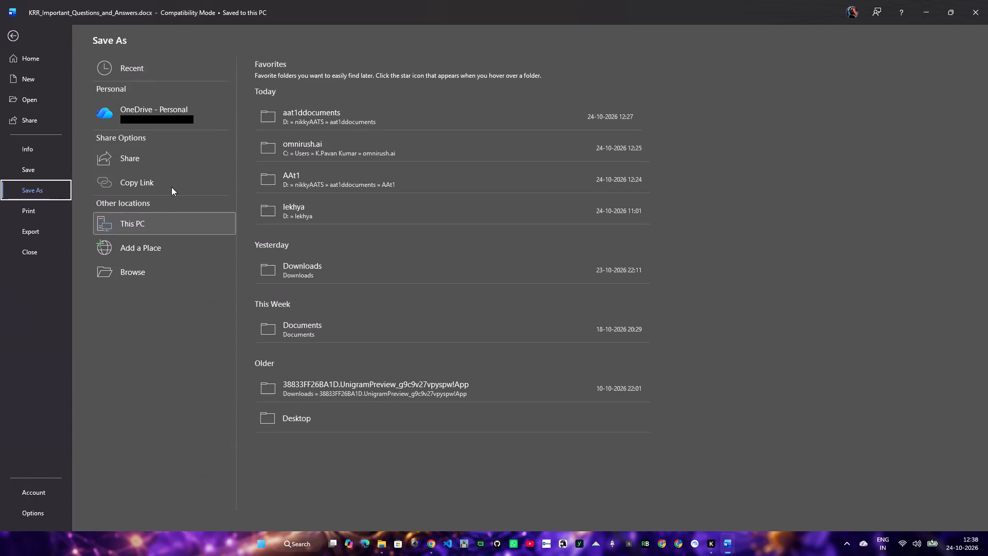
{"action": "left_click", "coordinate": [413, 181]}
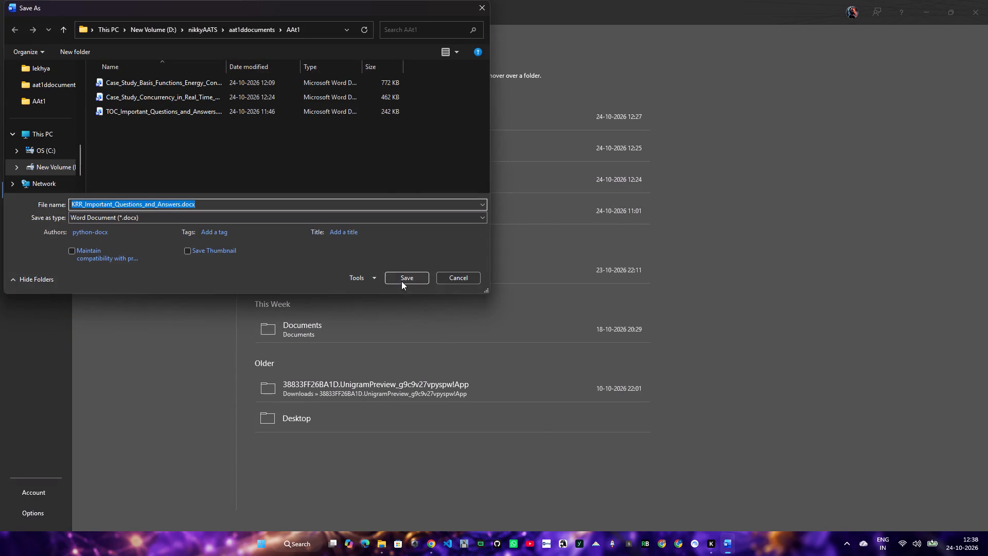
{"action": "left_click", "coordinate": [401, 278]}
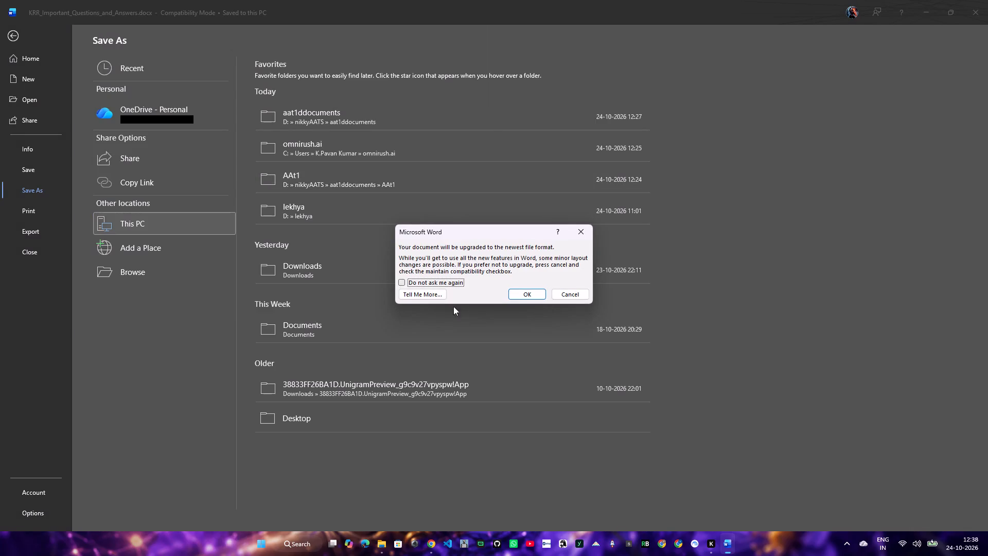
{"action": "left_click", "coordinate": [519, 293]}
Delete the Theory of Computation text from the Section 4 page footer and return to the document body.
{"action": "scroll", "coordinate": [616, 286], "scroll_direction": "up", "scroll_amount": 3}
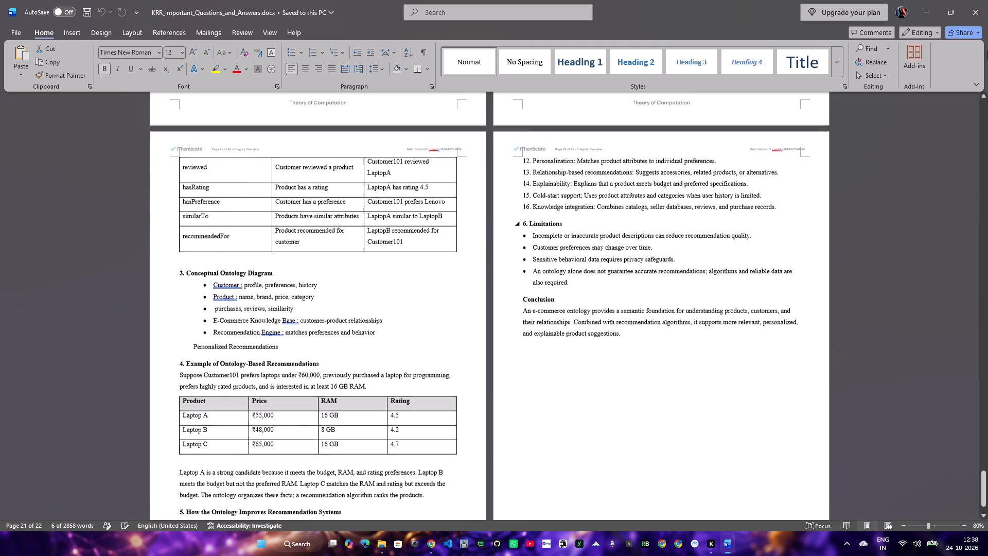
{"action": "scroll", "coordinate": [430, 429], "scroll_direction": "down", "scroll_amount": 2}
{"action": "scroll", "coordinate": [530, 358], "scroll_direction": "up", "scroll_amount": 5}
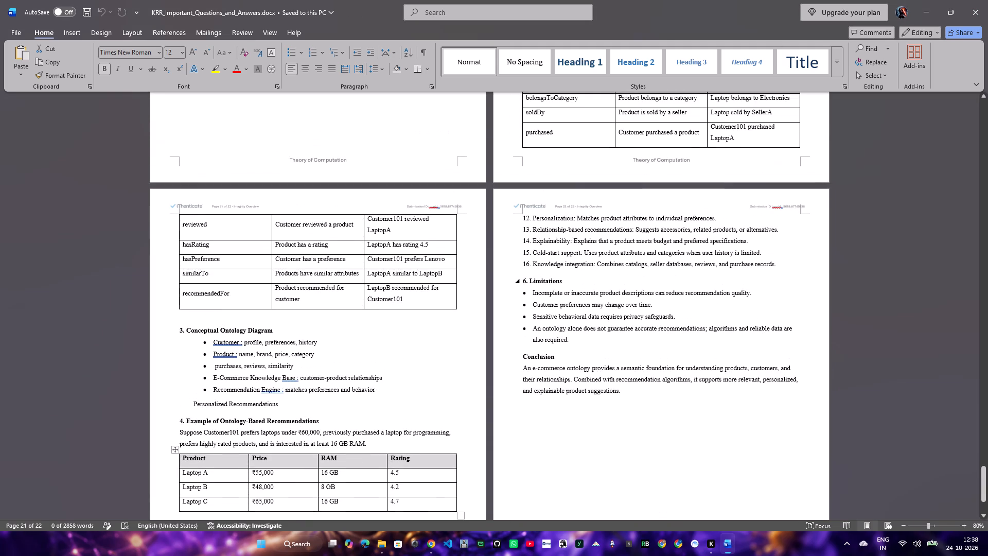
{"action": "scroll", "coordinate": [642, 295], "scroll_direction": "down", "scroll_amount": 12}
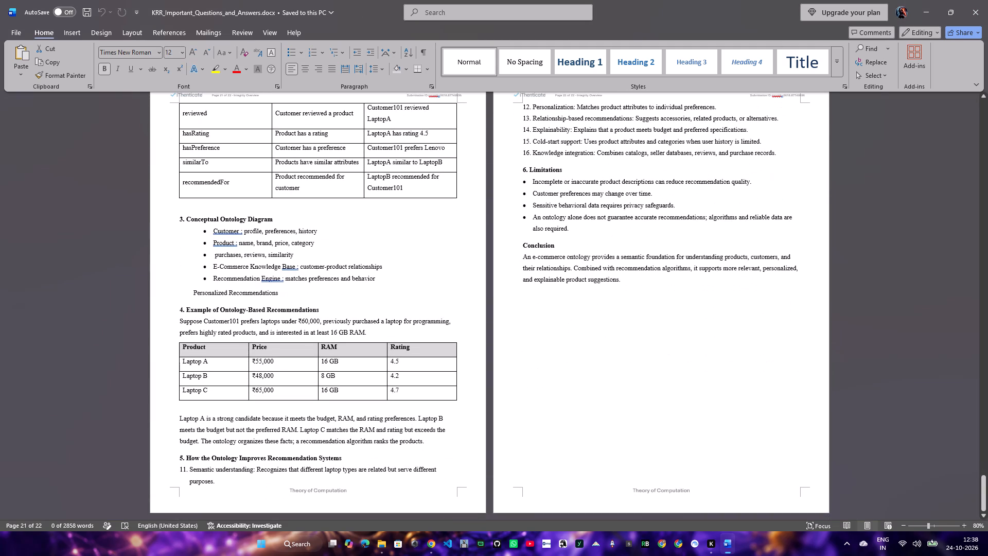
{"action": "scroll", "coordinate": [636, 331], "scroll_direction": "up", "scroll_amount": 6}
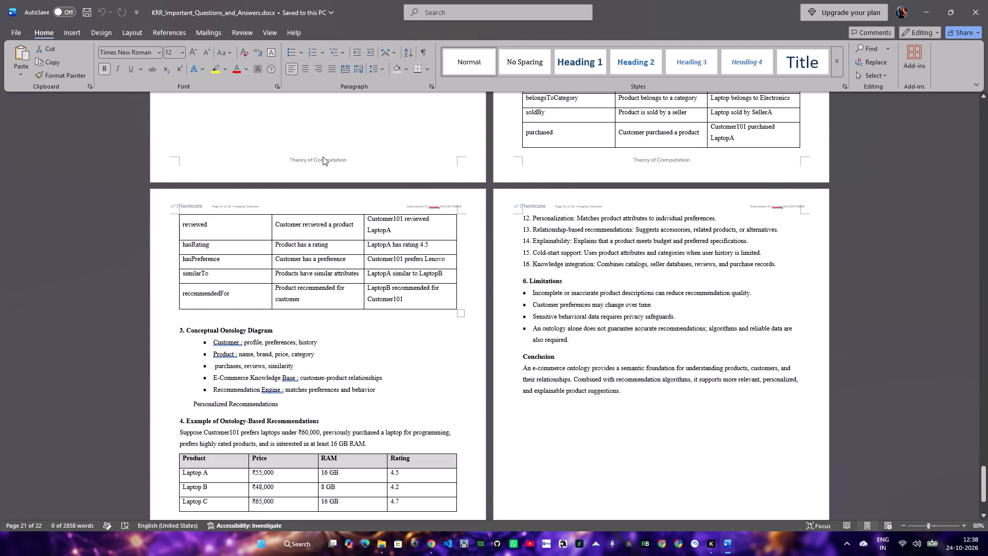
{"action": "double_click", "coordinate": [323, 157]}
{"action": "left_click", "coordinate": [322, 158]}
{"action": "double_click", "coordinate": [322, 161]}
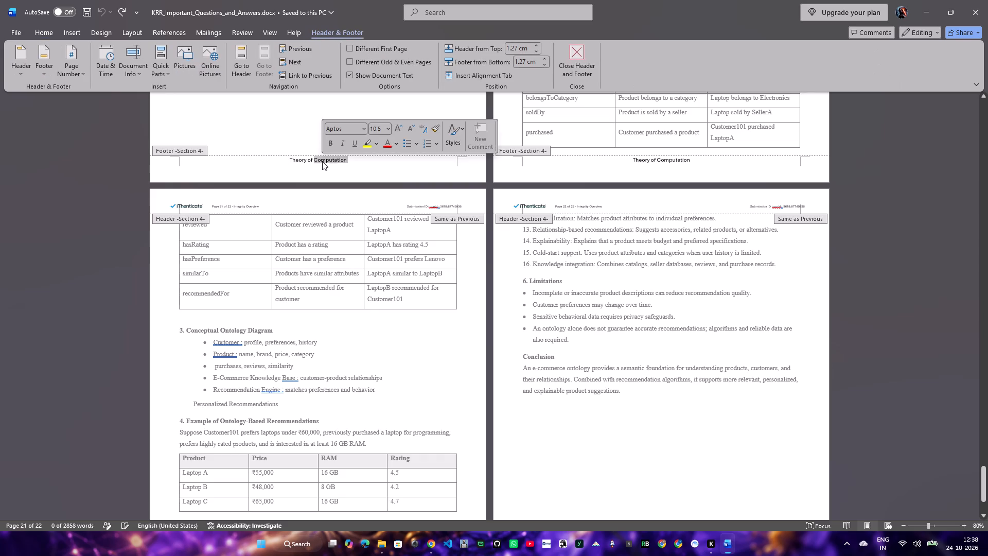
{"action": "left_click", "coordinate": [322, 161]}
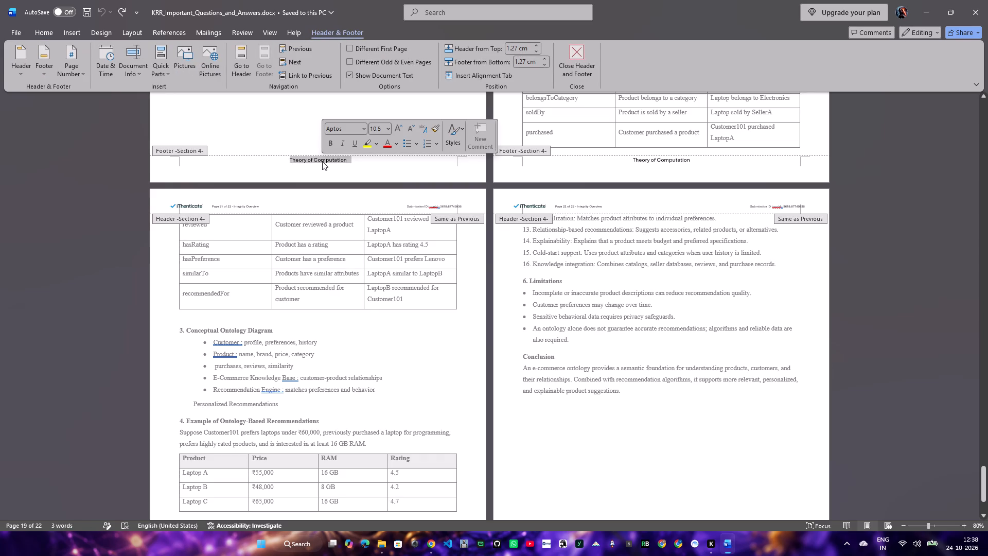
{"action": "key", "text": "BackSpace"}
{"action": "left_click", "coordinate": [323, 121]}
{"action": "left_click", "coordinate": [324, 121]}
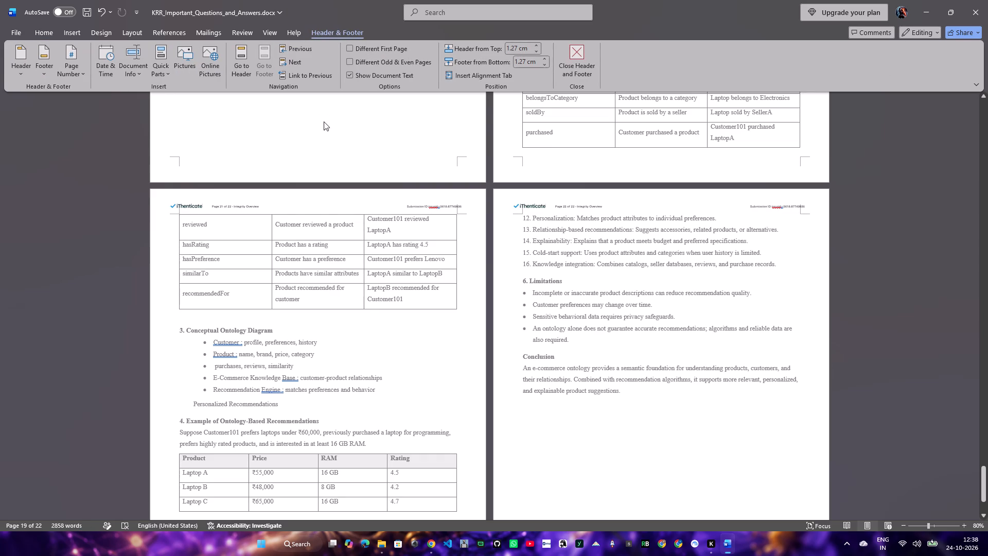
Save the document and close it, keeping the last copied item on the clipboard.
{"action": "key", "text": "ctrl+s"}
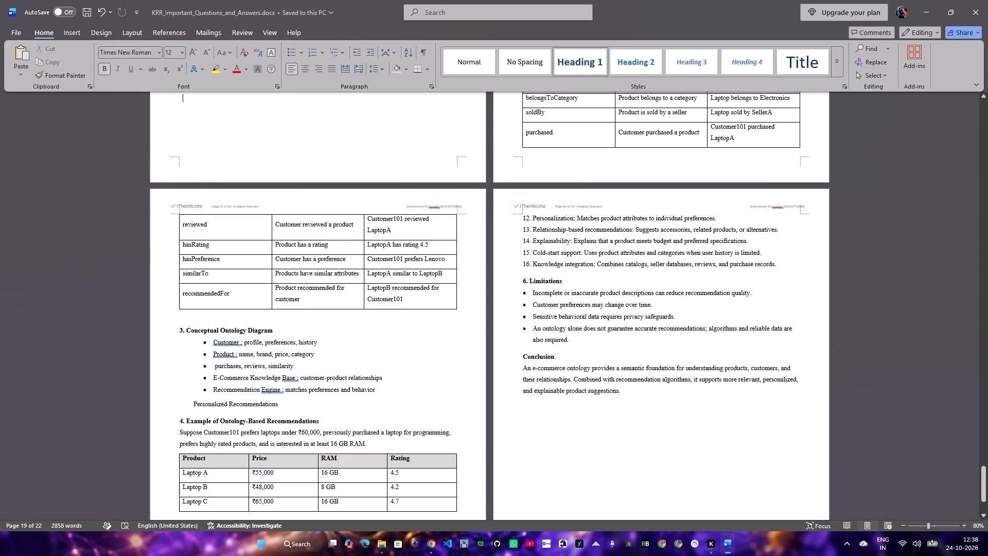
{"action": "scroll", "coordinate": [324, 121], "scroll_direction": "up", "scroll_amount": 4}
{"action": "left_click", "coordinate": [987, 0]}
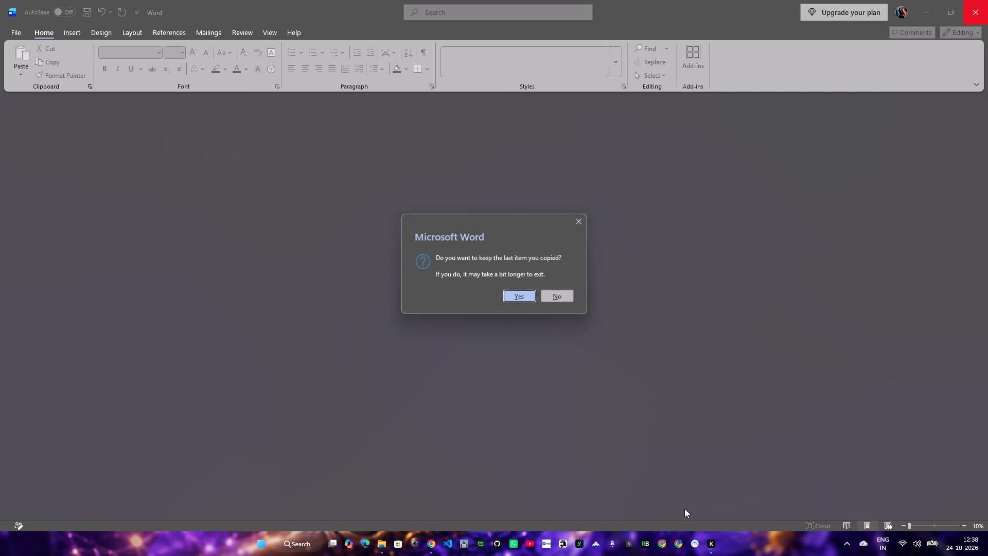
{"action": "left_click", "coordinate": [531, 293]}
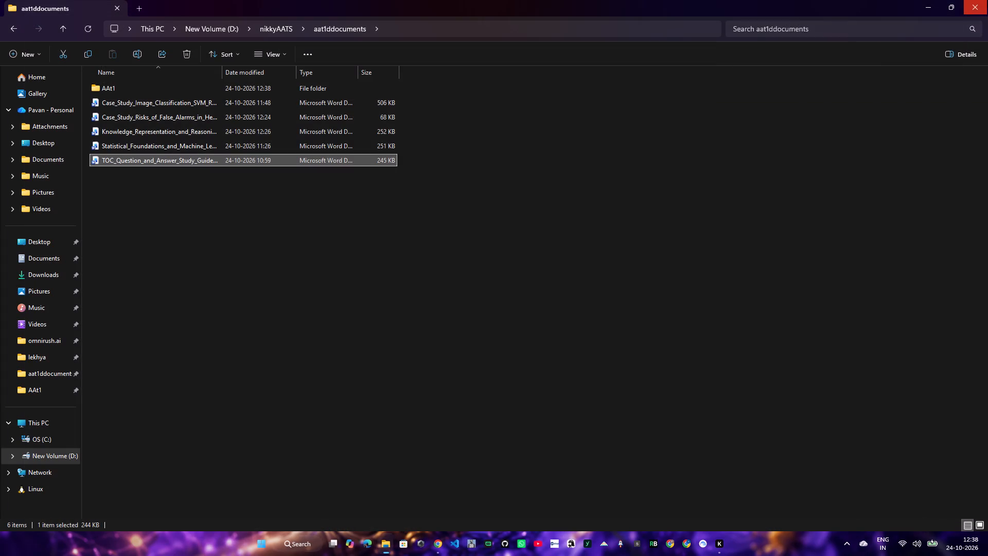